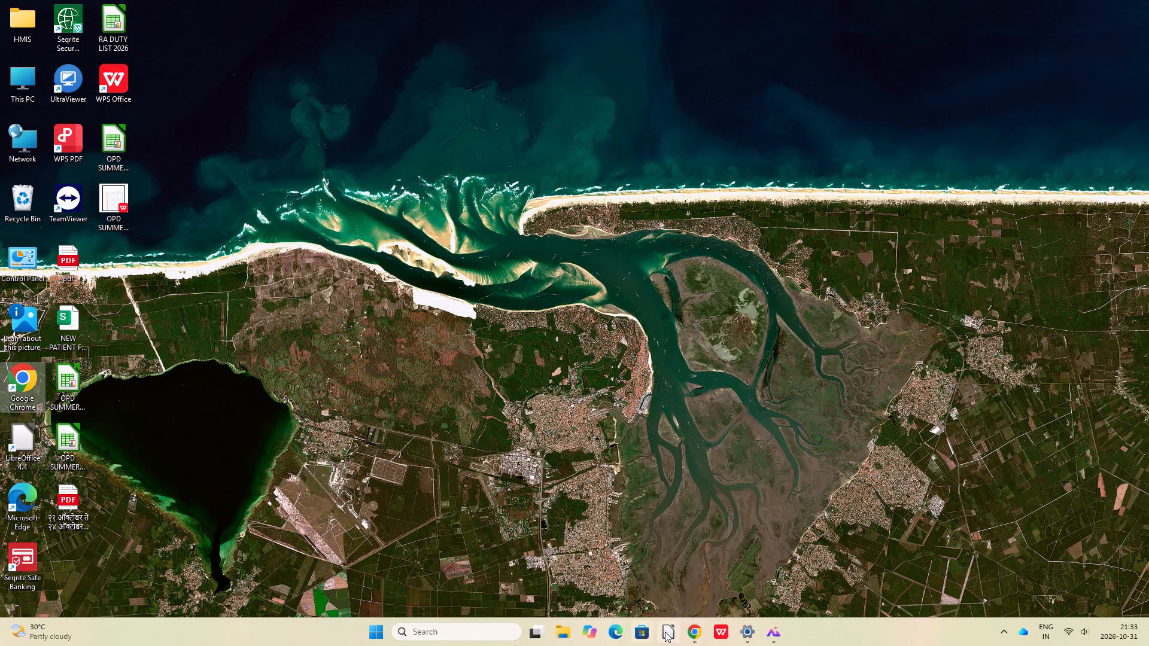
Open the EFFECTIBE RA (2) spreadsheet from the Documents folder and bring it into view.
click(565, 641)
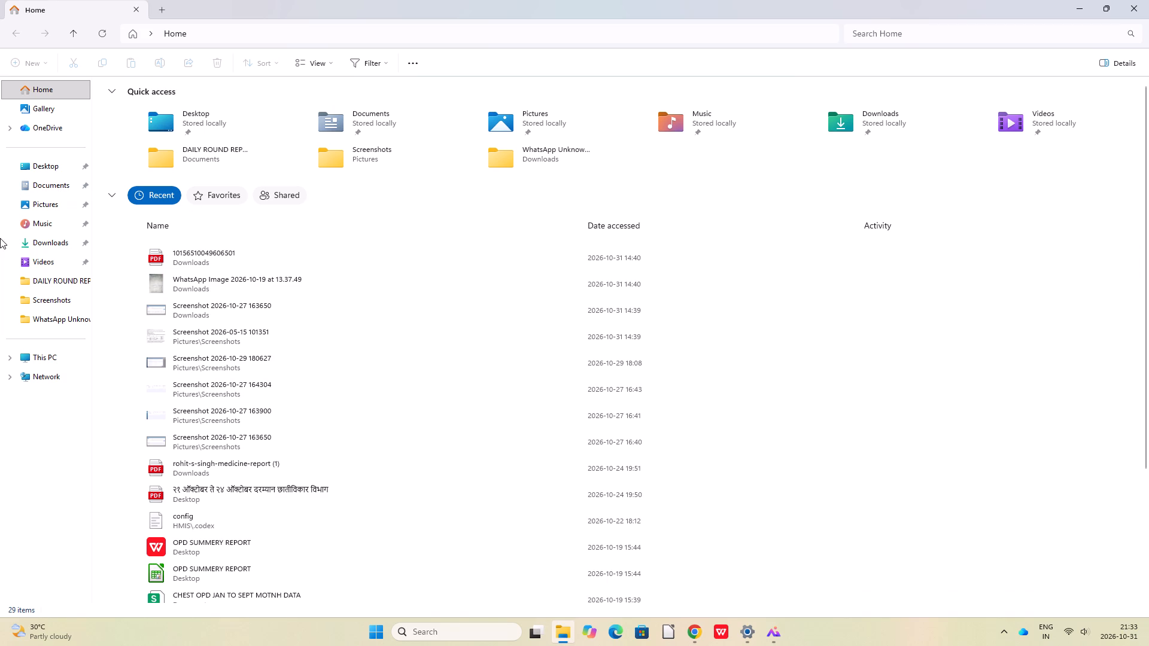
click(39, 191)
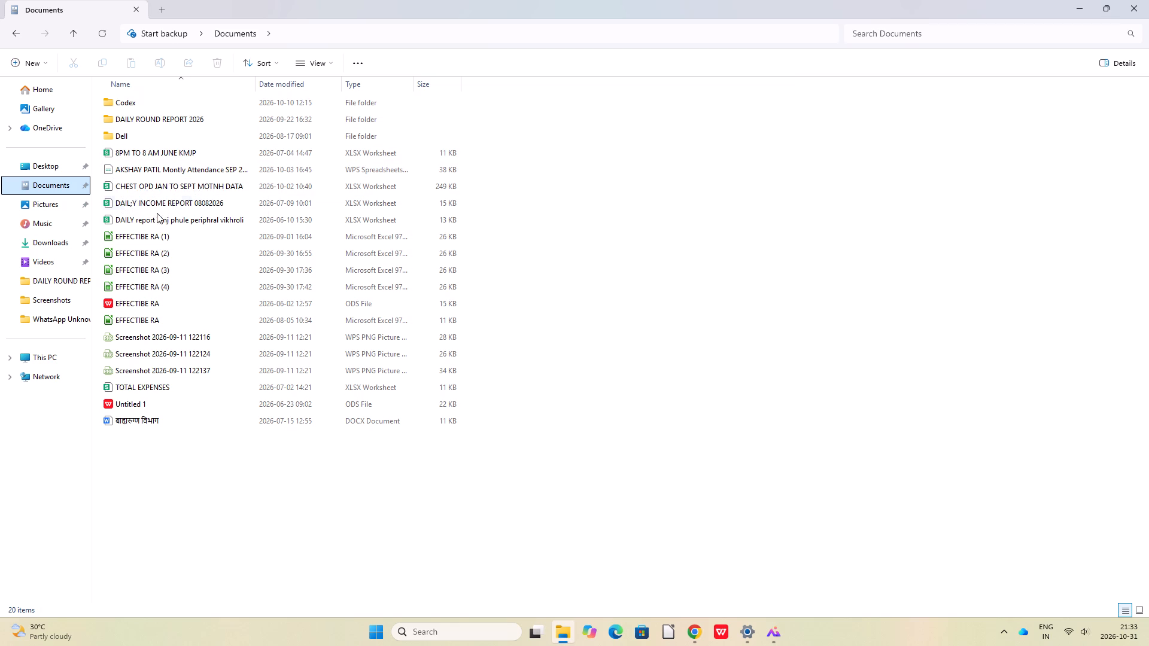
click(147, 233)
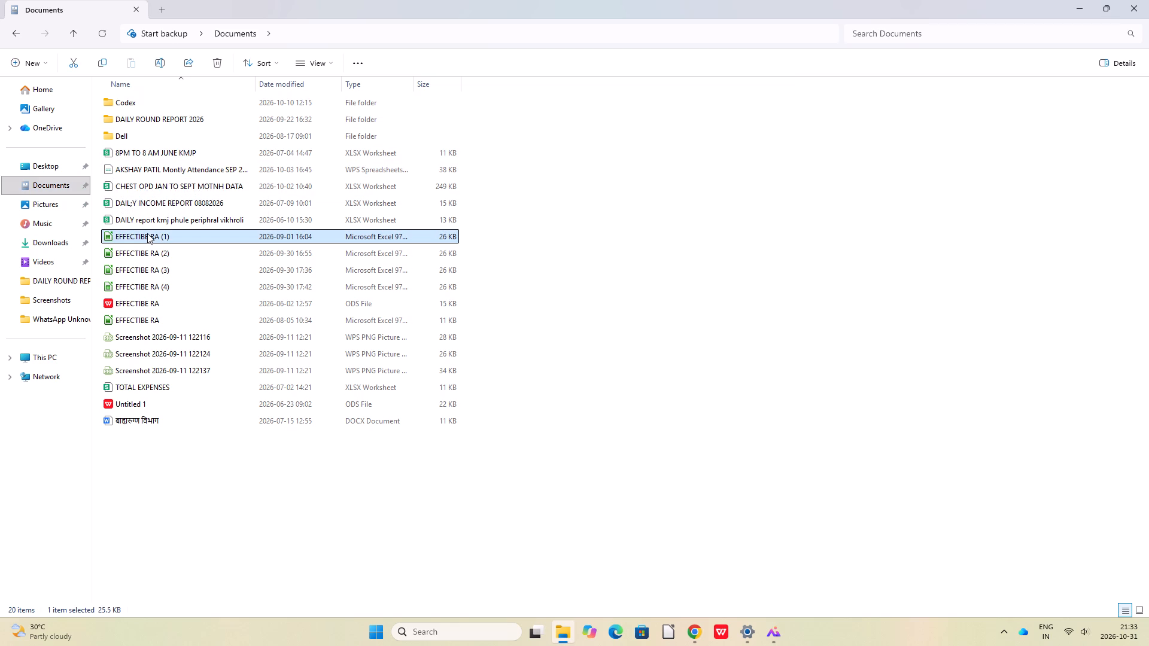
double_click(156, 240)
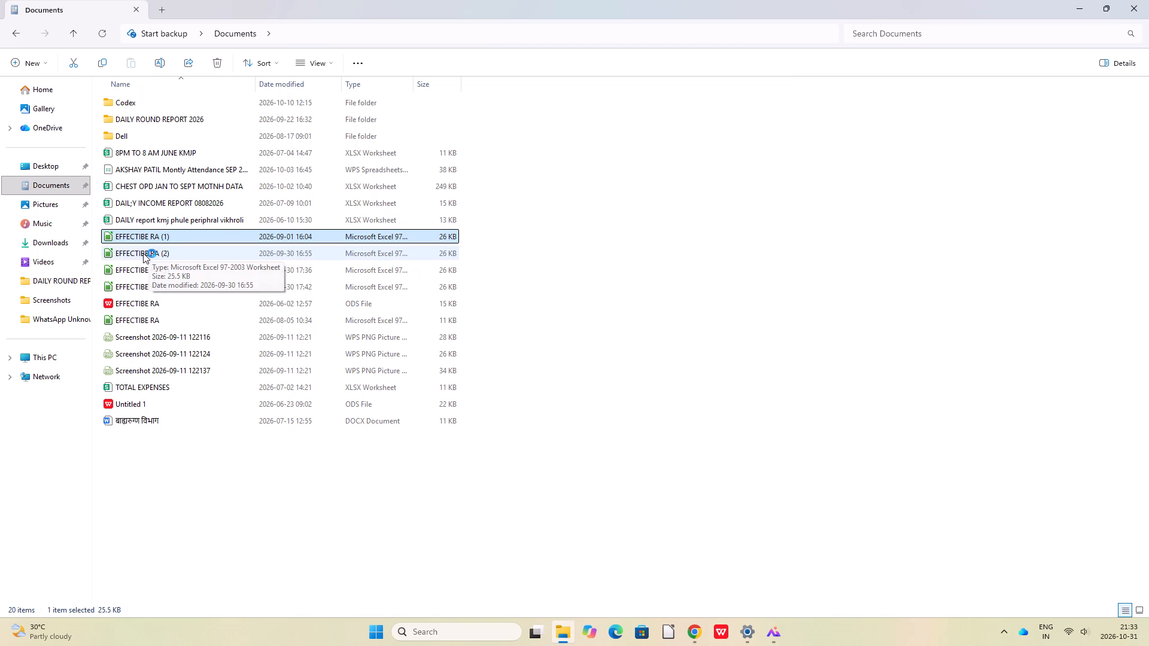
double_click(142, 258)
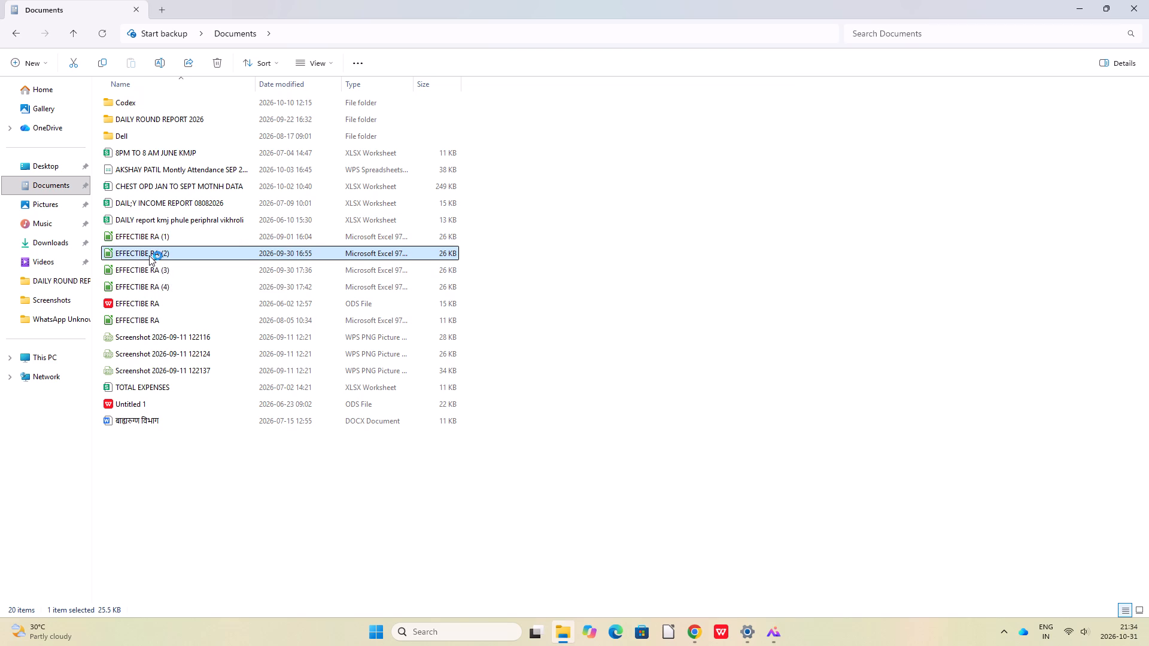
double_click(149, 255)
key(Return)
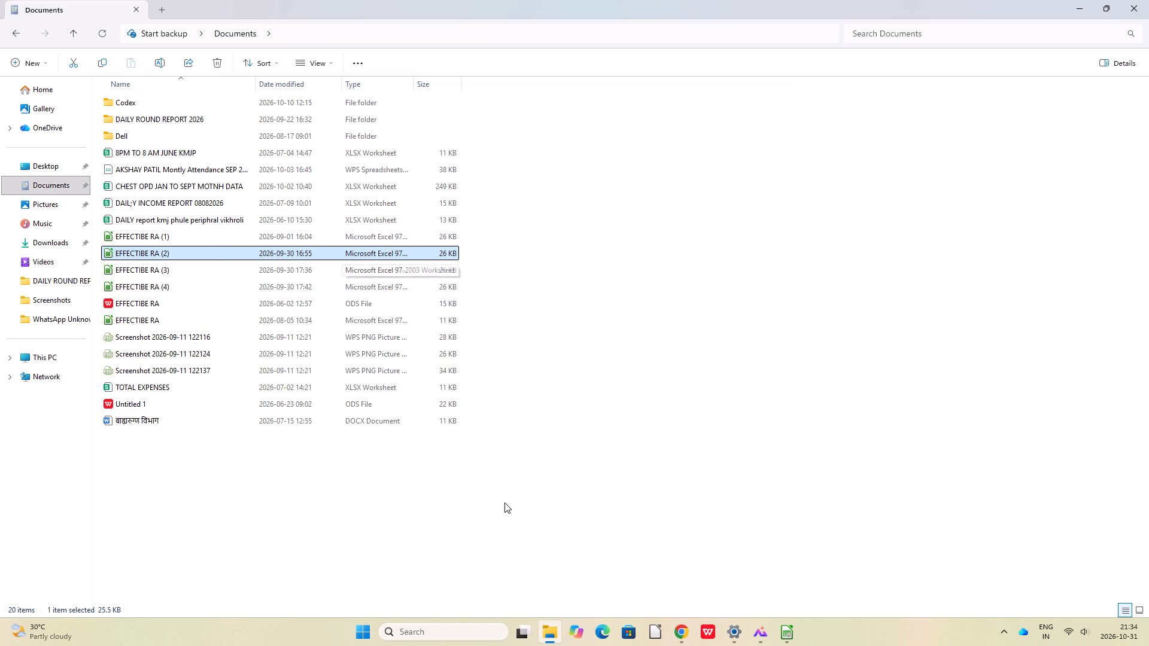
click(783, 629)
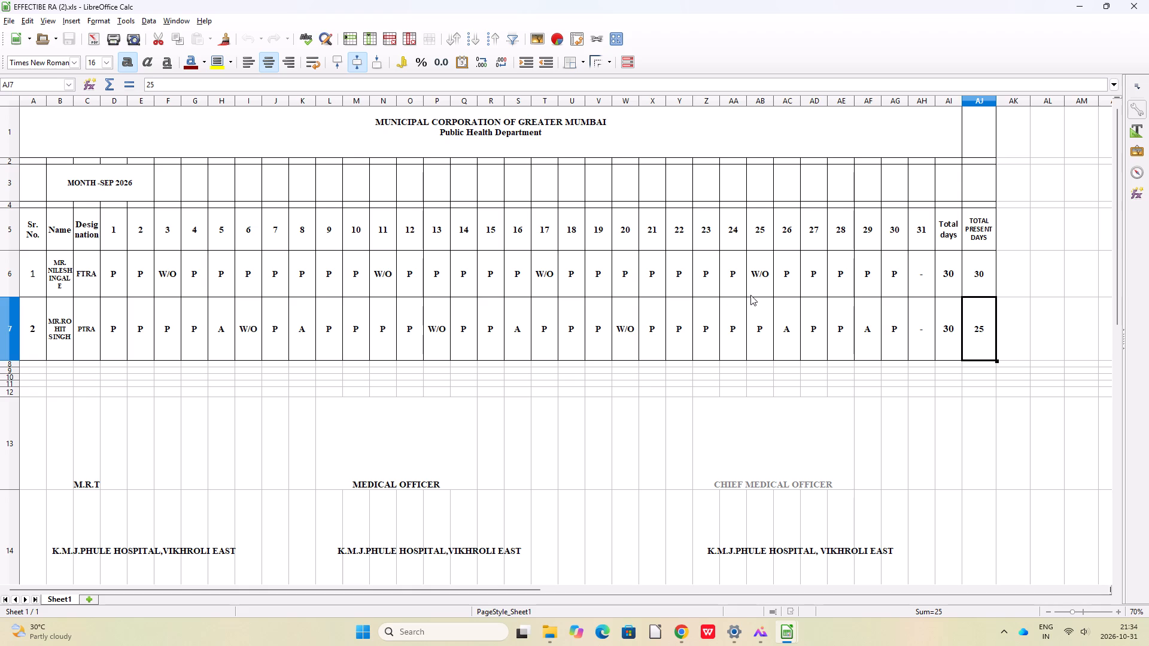
Mark day 31 as P in the attendance row of the FTRA employee.
click(918, 268)
key(p)
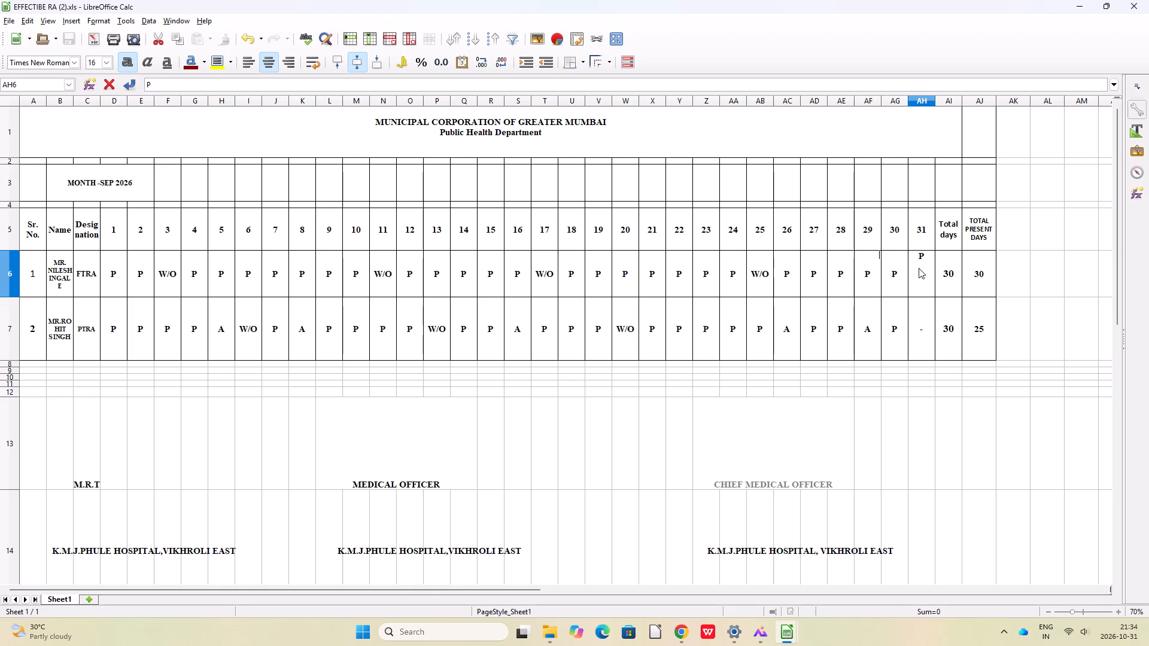
click(573, 257)
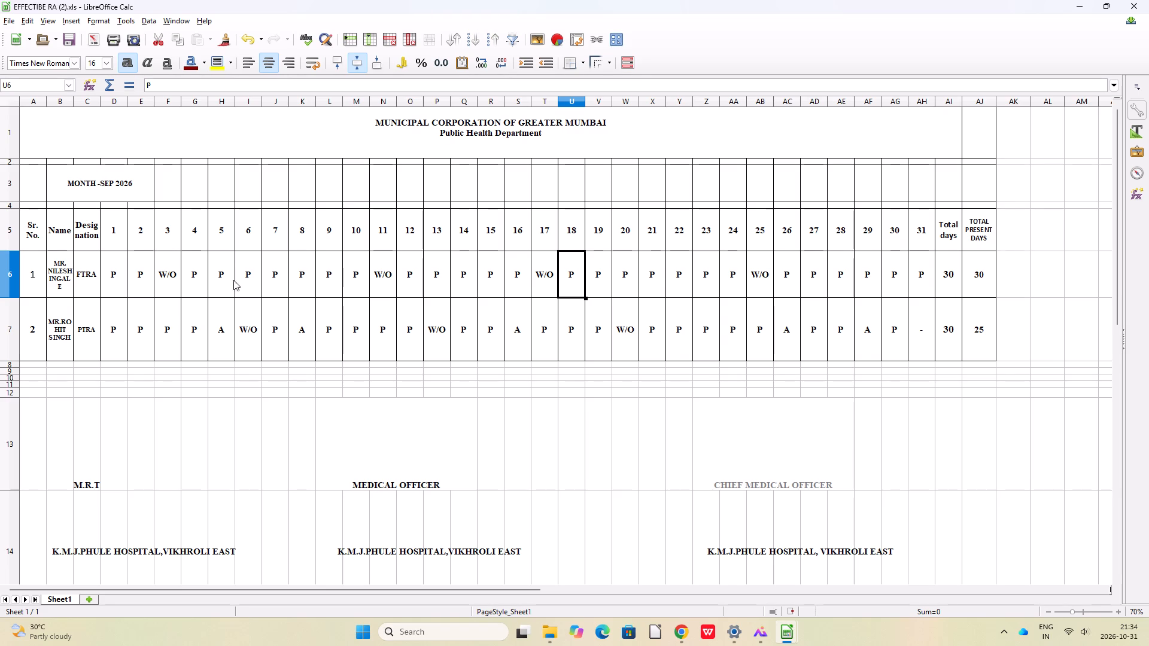
In the FTRA employee's row, set day 1 to W/O and day 3 to P.
click(116, 288)
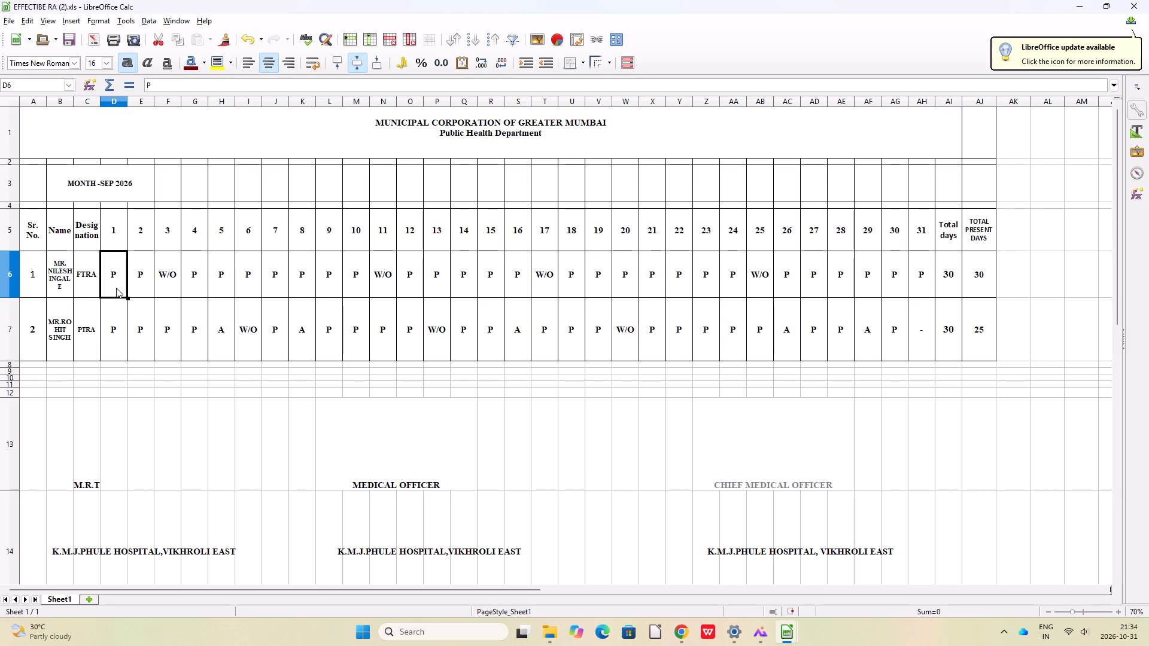
key(w)
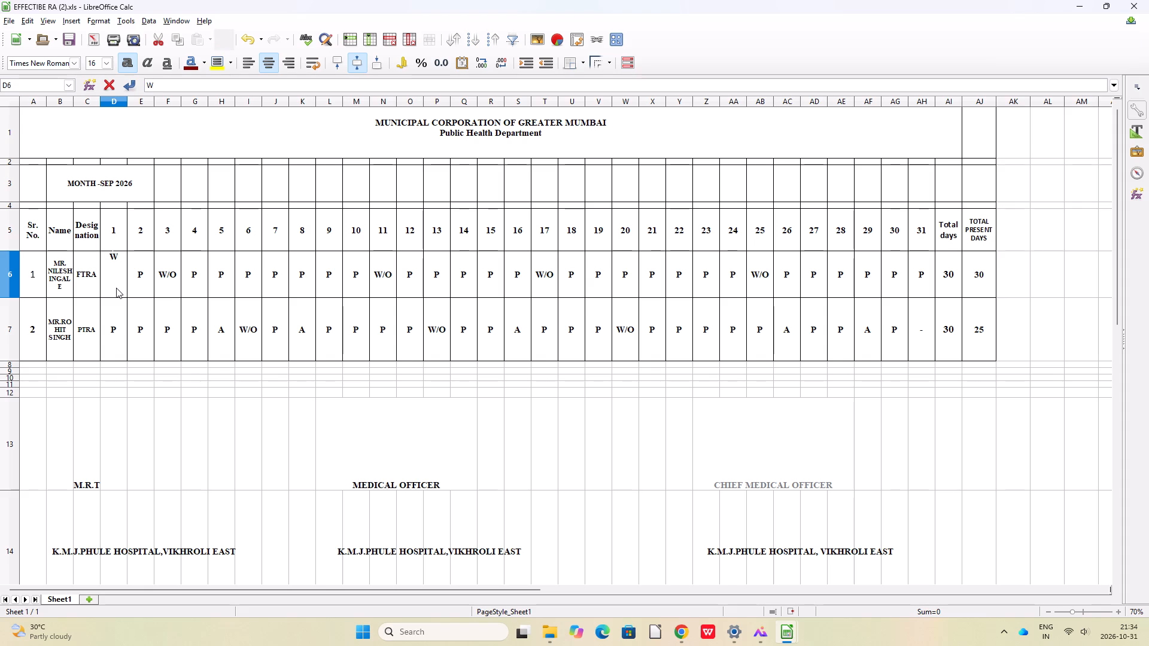
key(slash)
key(o)
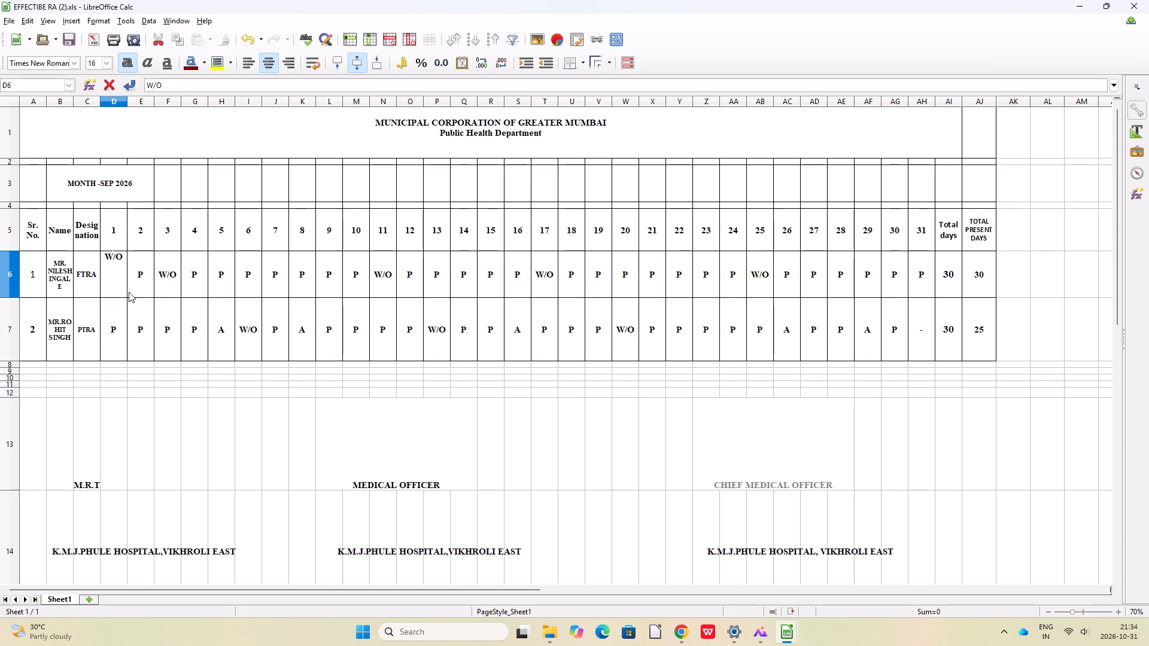
click(142, 291)
click(162, 284)
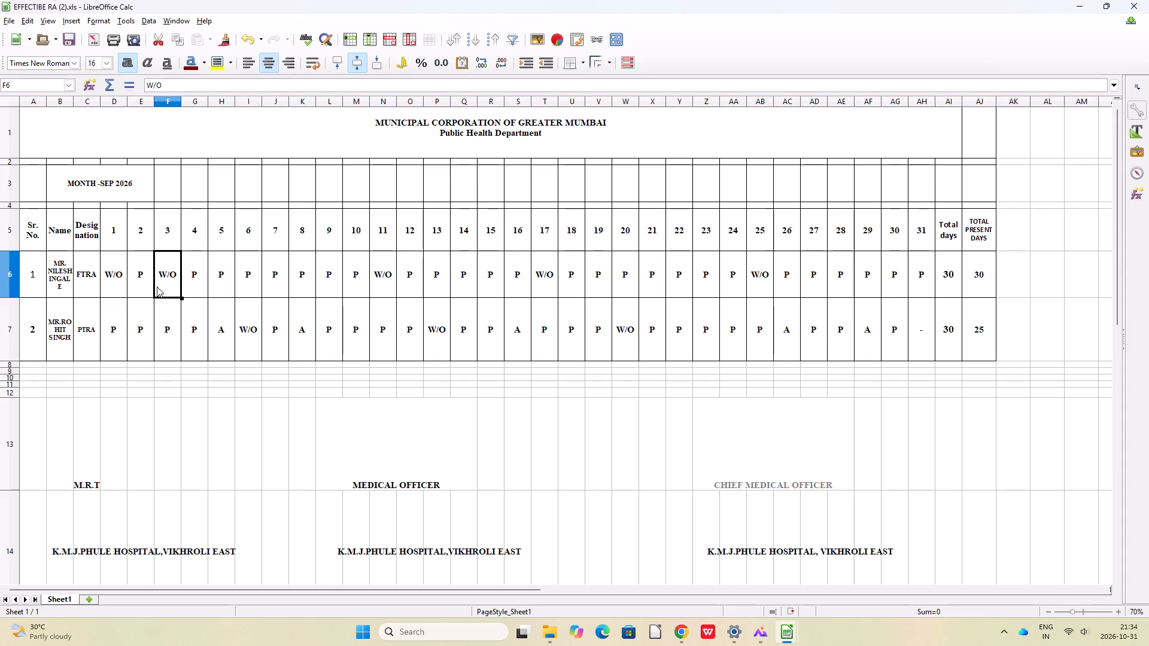
key(p)
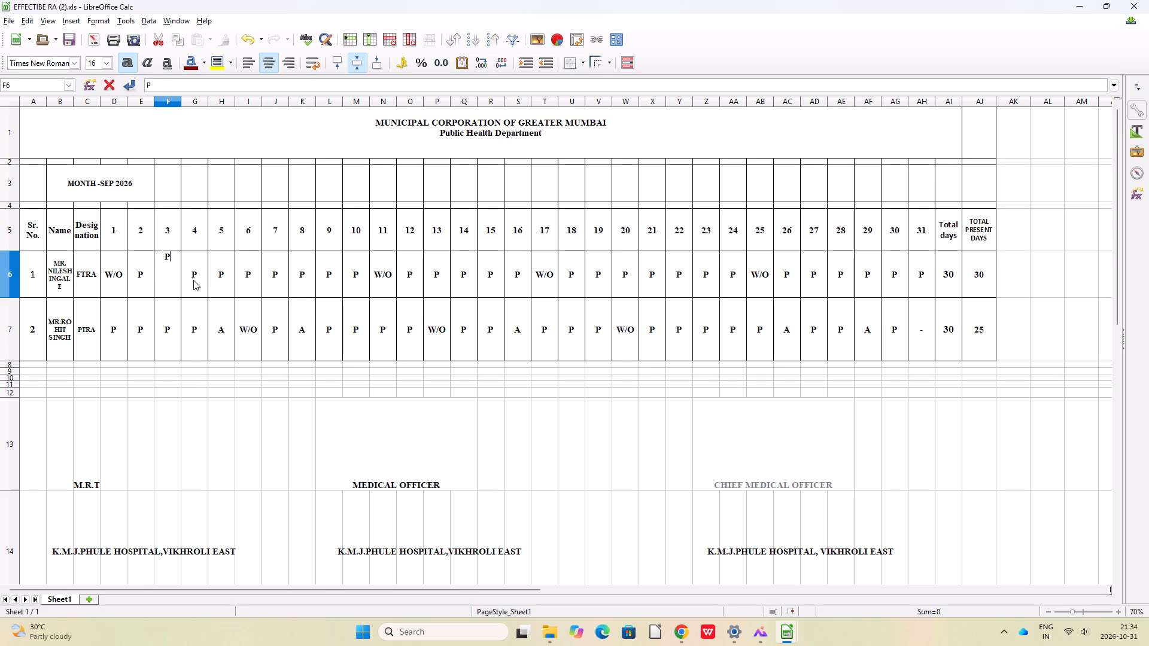
Set day 8 to W/O in the FTRA employee's row.
click(296, 285)
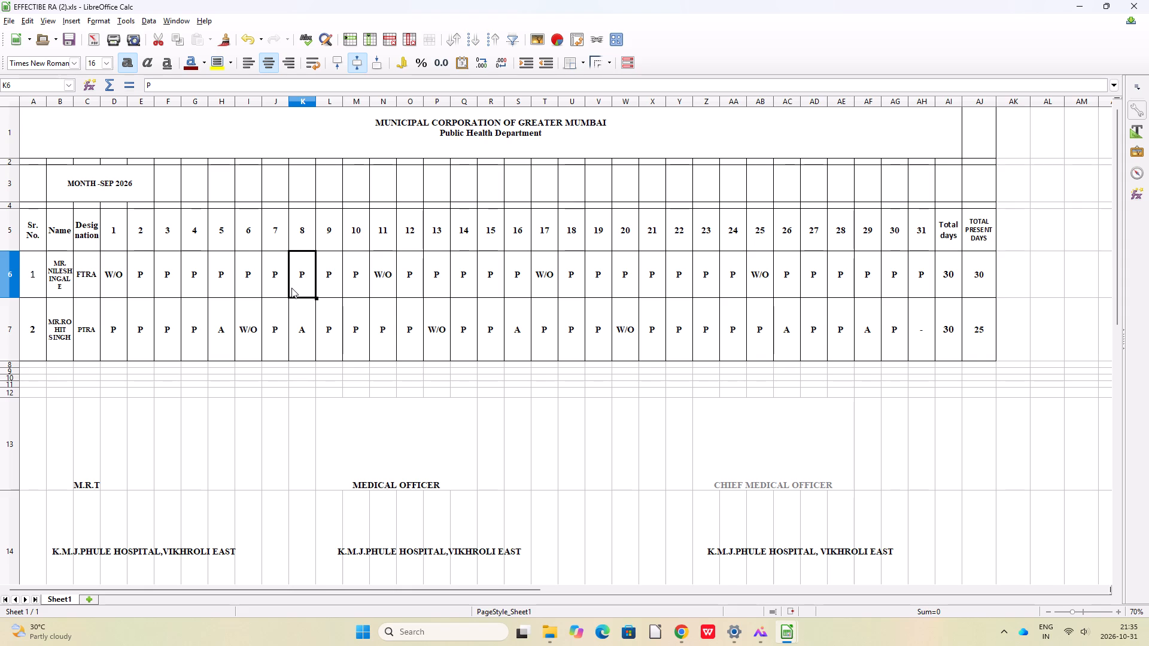
key(w)
text(/O)
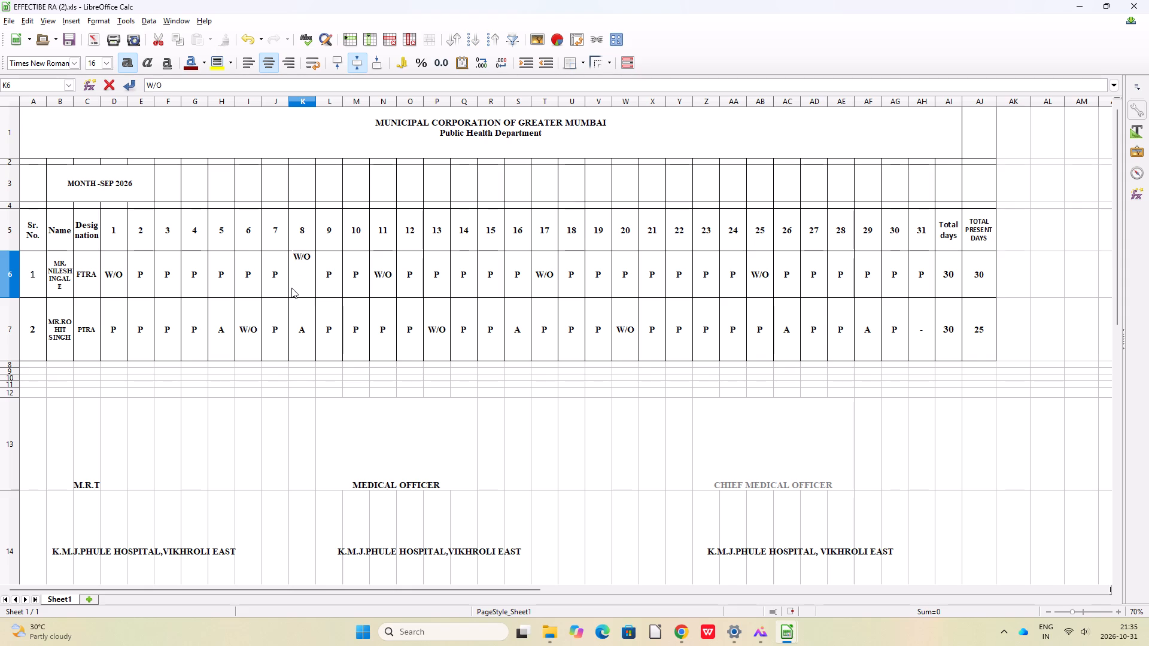
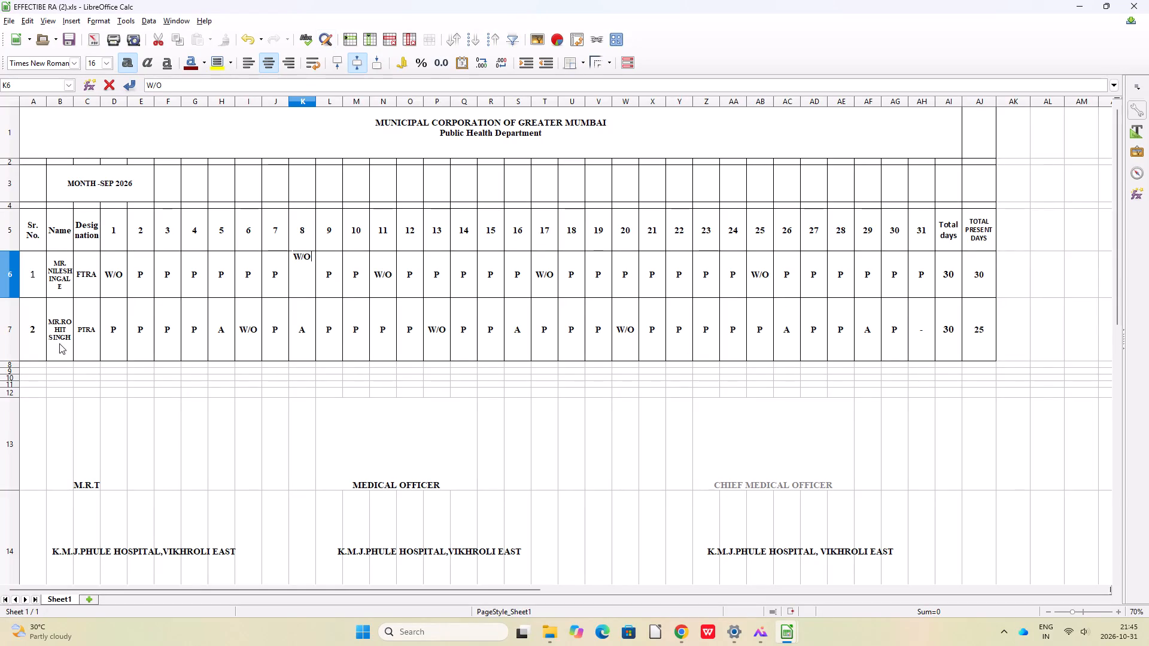
In the FTRA employee's row, set day 11 to P, day 15 to W/O and day 17 to P.
click(296, 278)
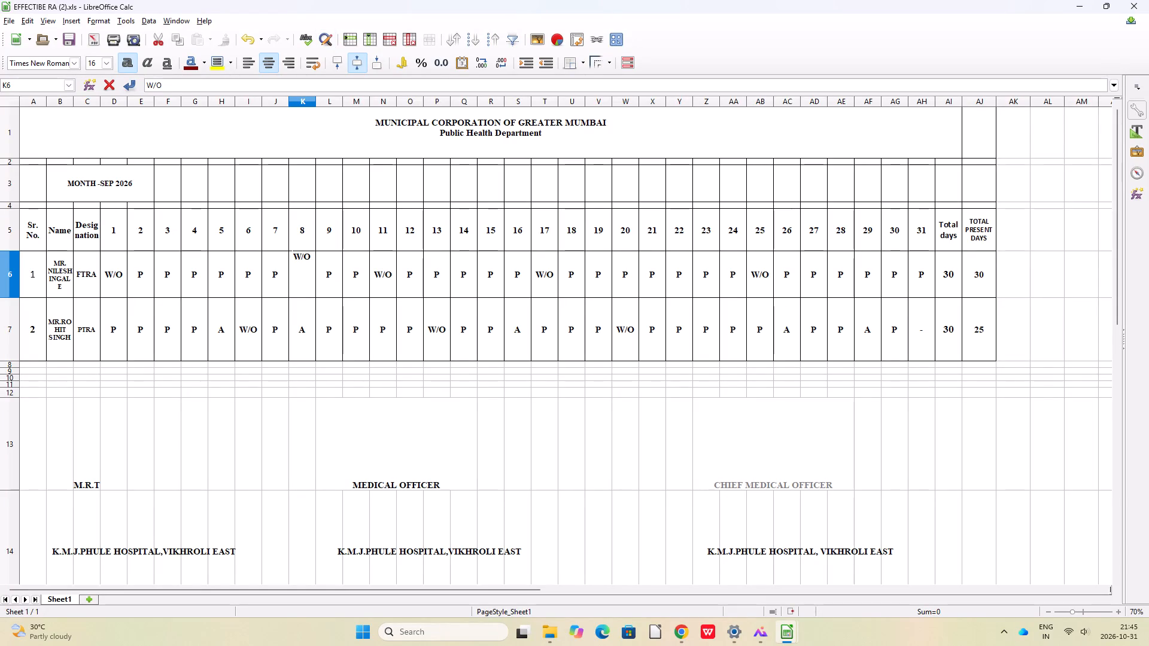
click(390, 278)
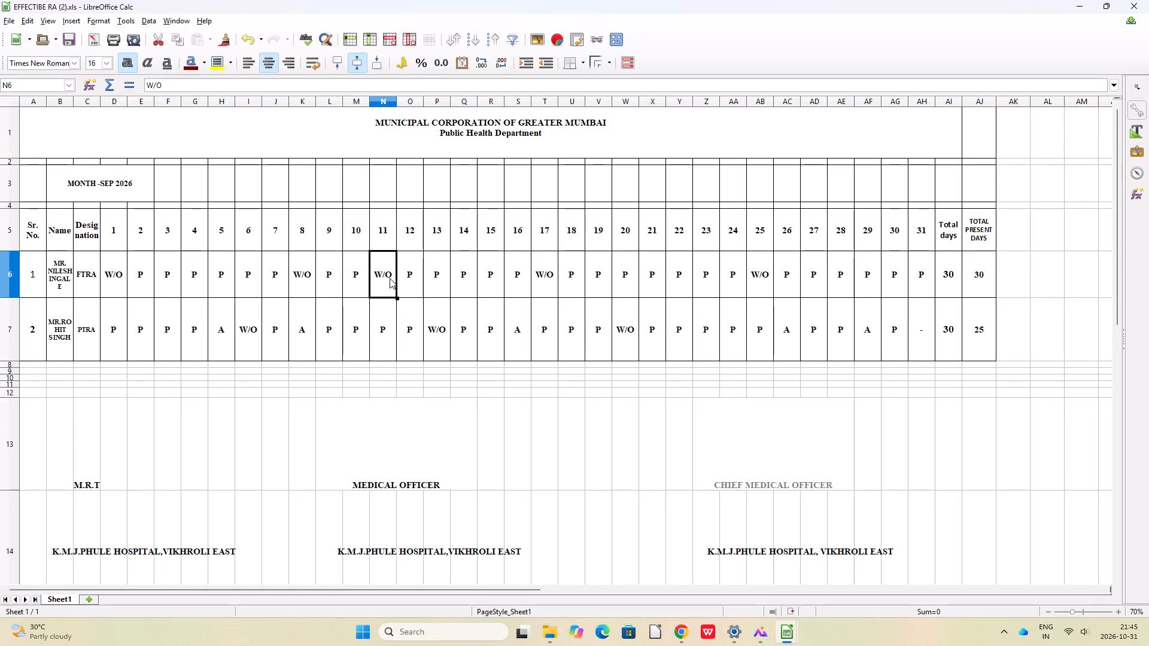
key(p)
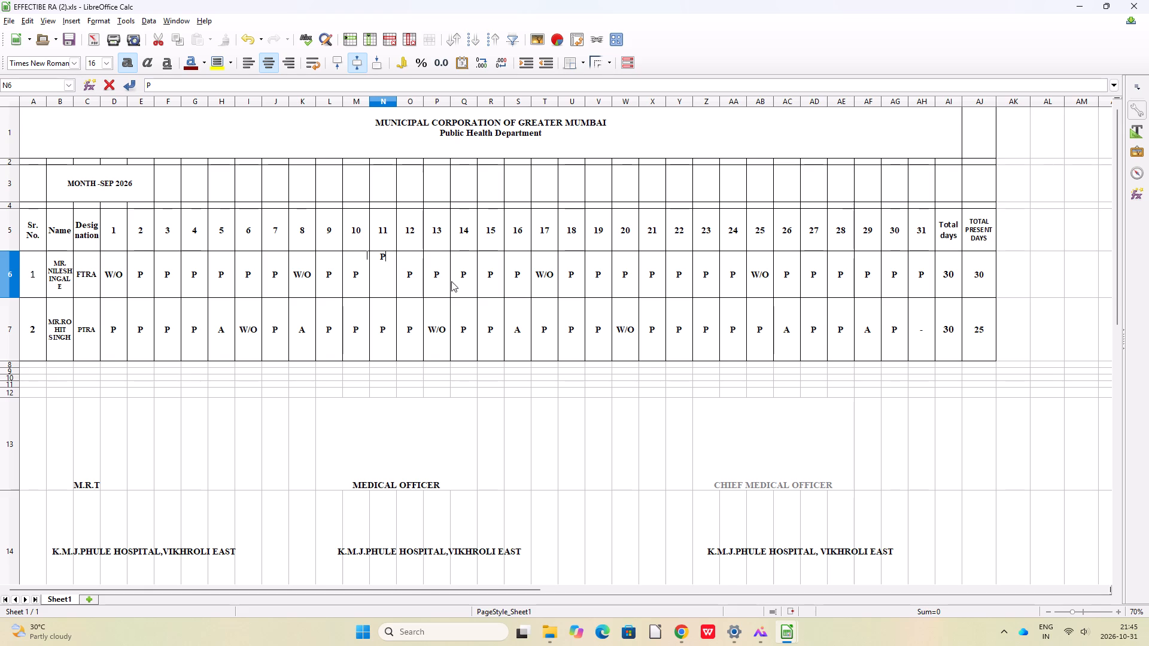
click(440, 328)
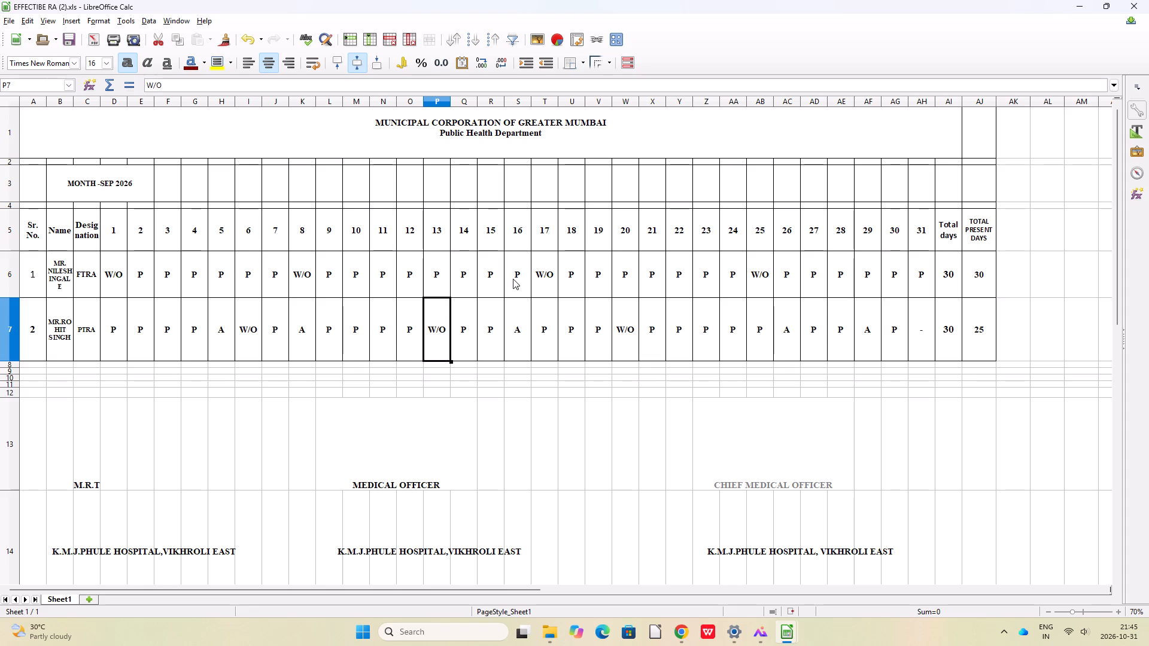
click(497, 278)
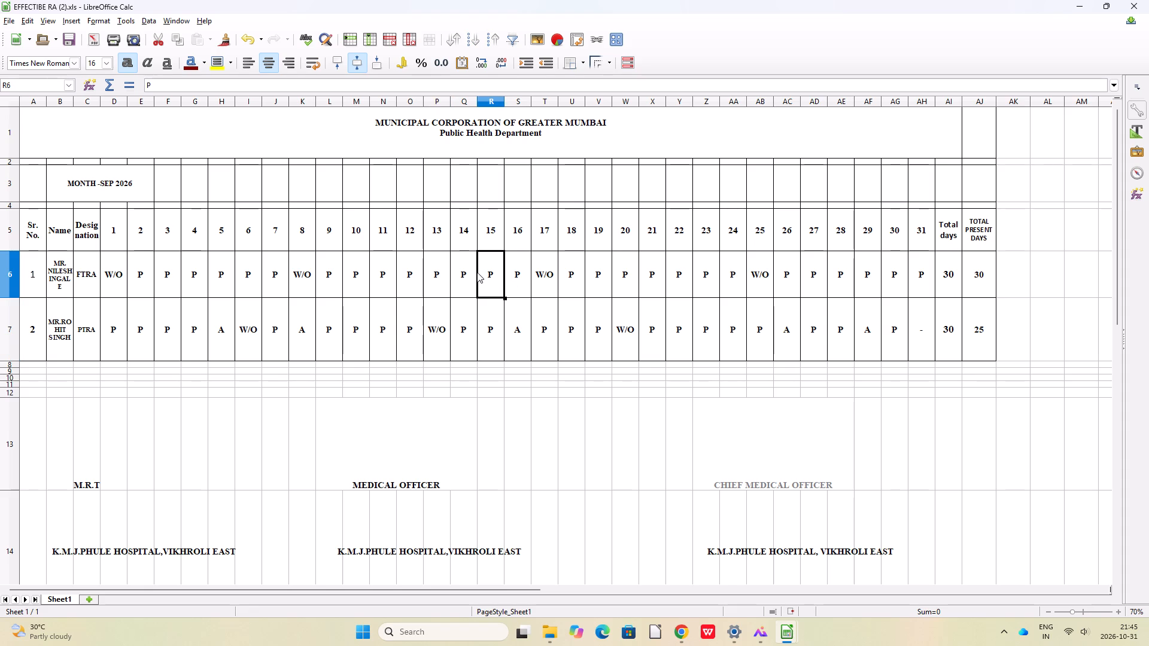
key(w)
key(slash)
key(o)
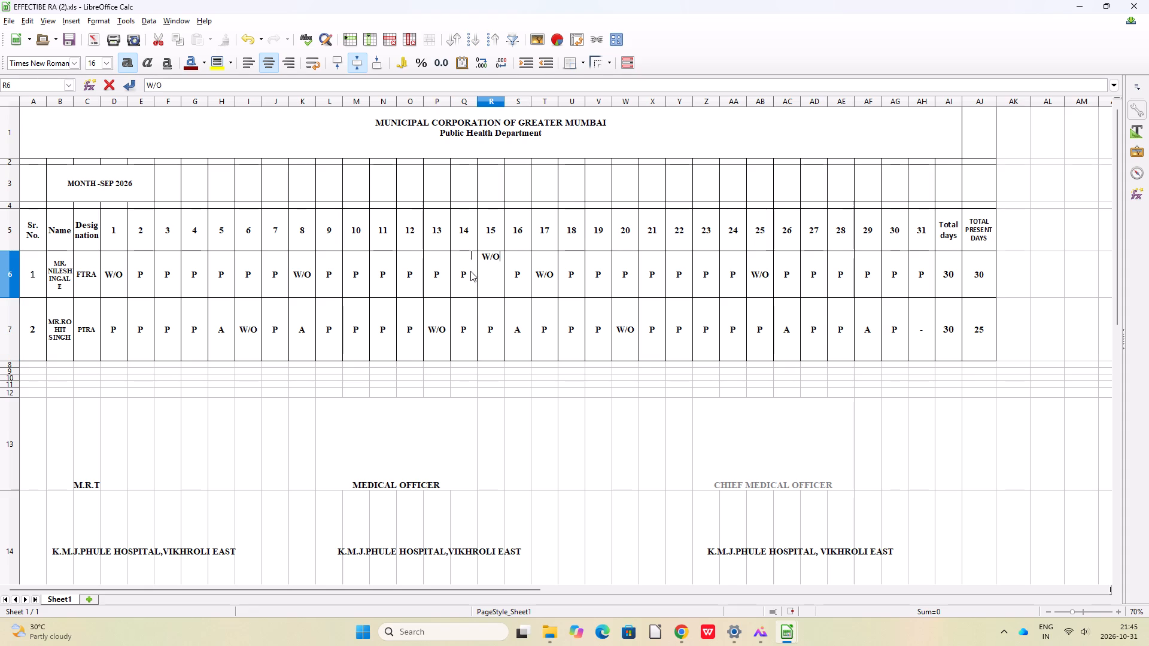
click(545, 285)
key(p)
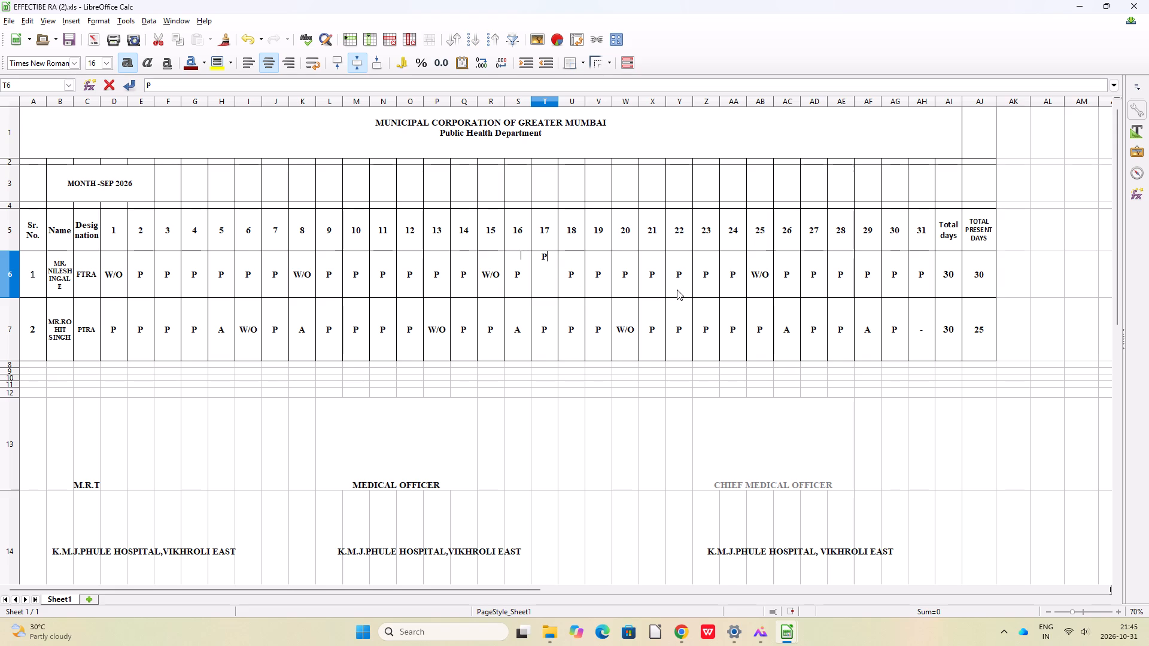
Set day 21 to W/O and day 25 to P in the FTRA employee's row.
click(682, 287)
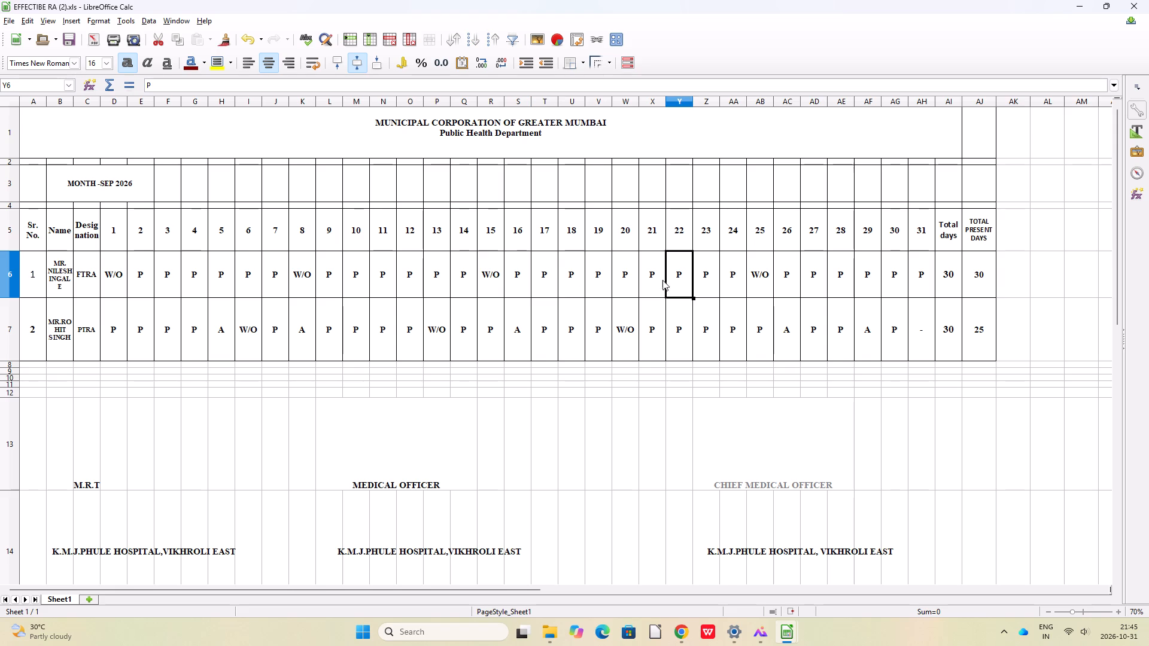
click(655, 281)
key(w)
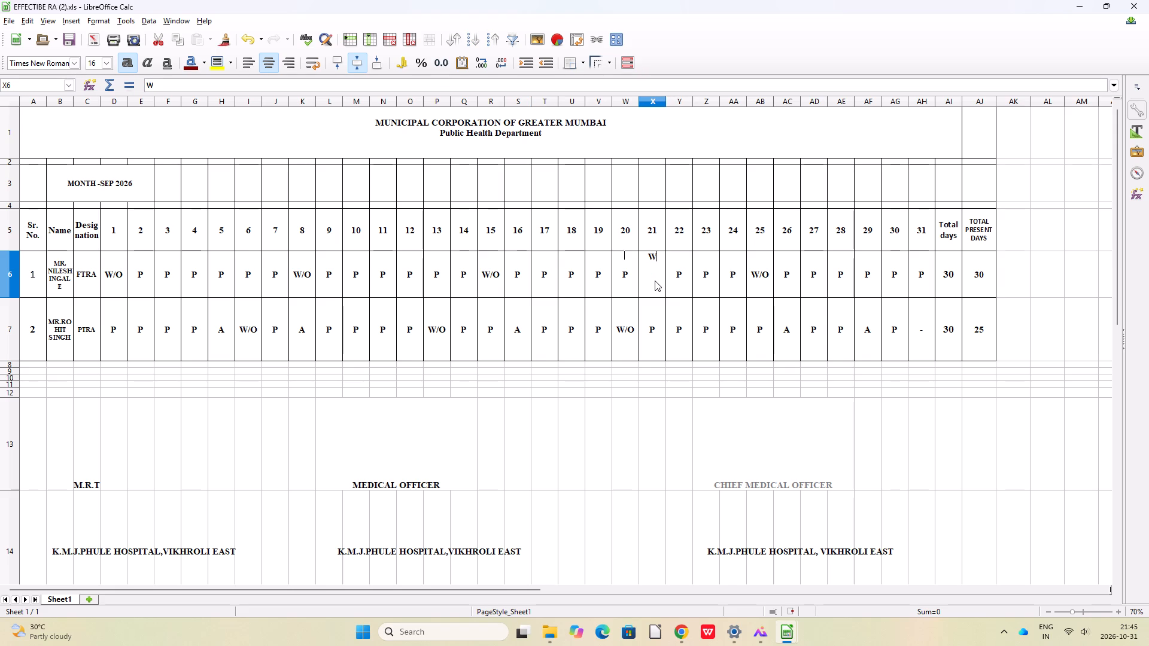
text(/O)
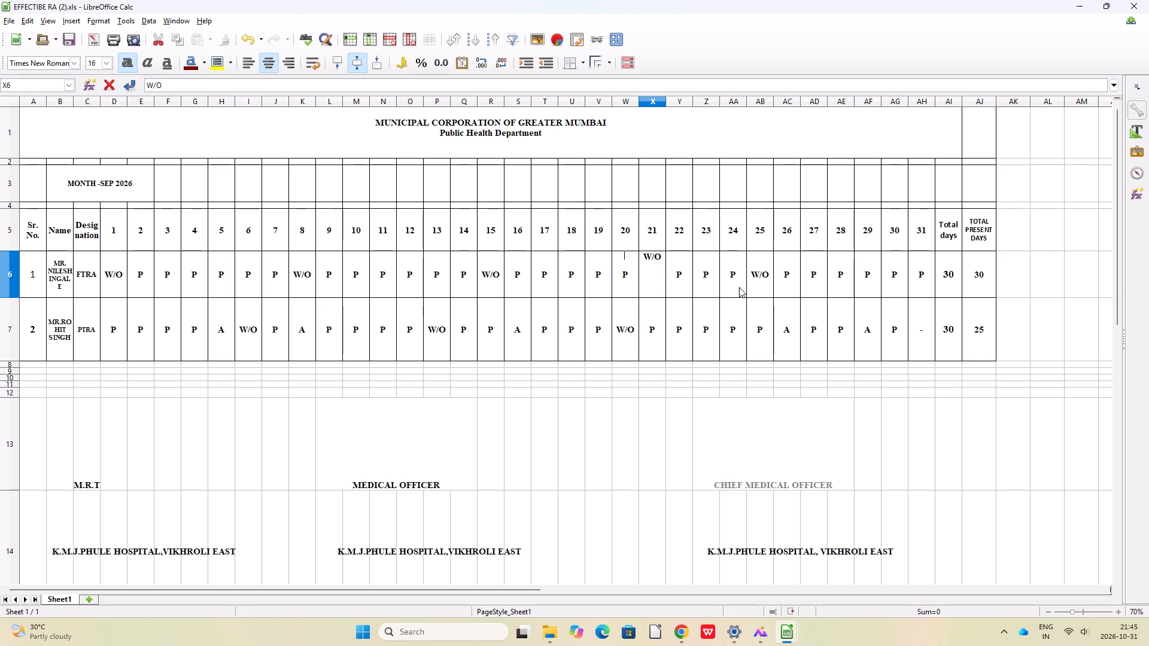
click(762, 283)
key(p)
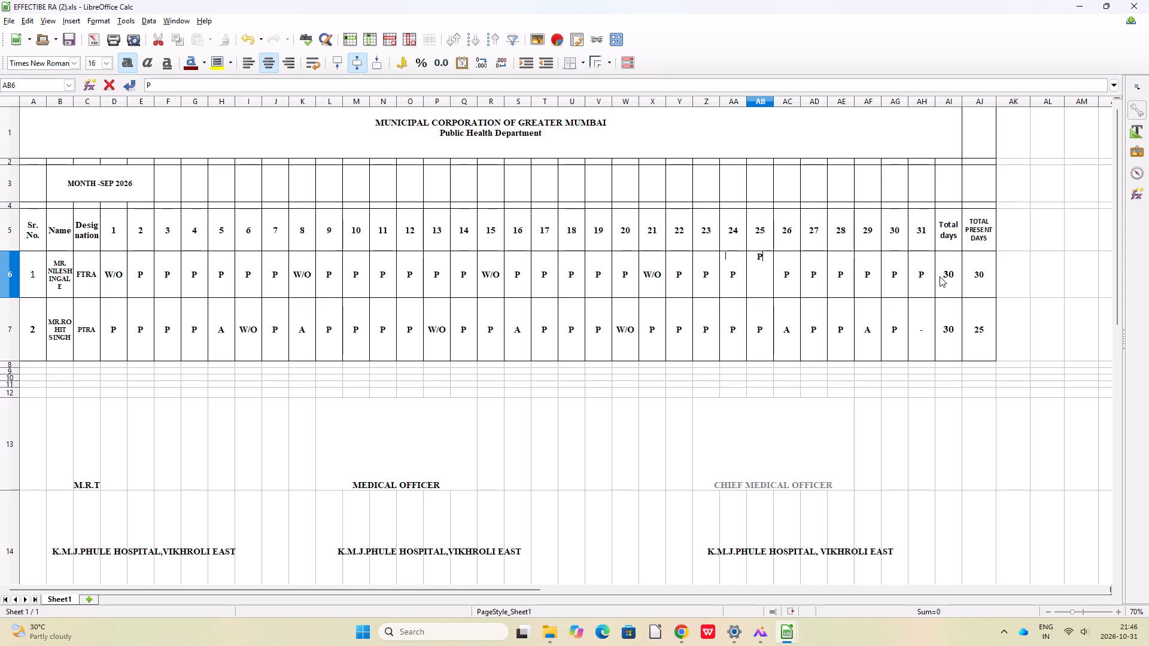
Set both the total days and the total present days of the FTRA employee to 31.
click(957, 281)
text(31)
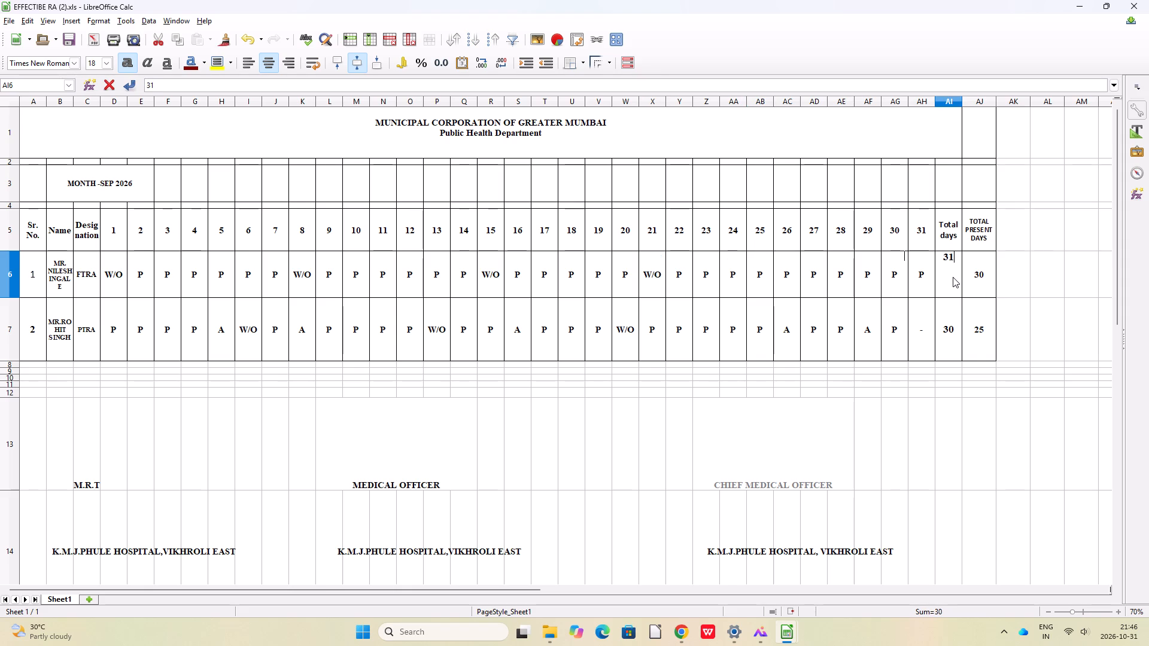
click(978, 283)
text(31)
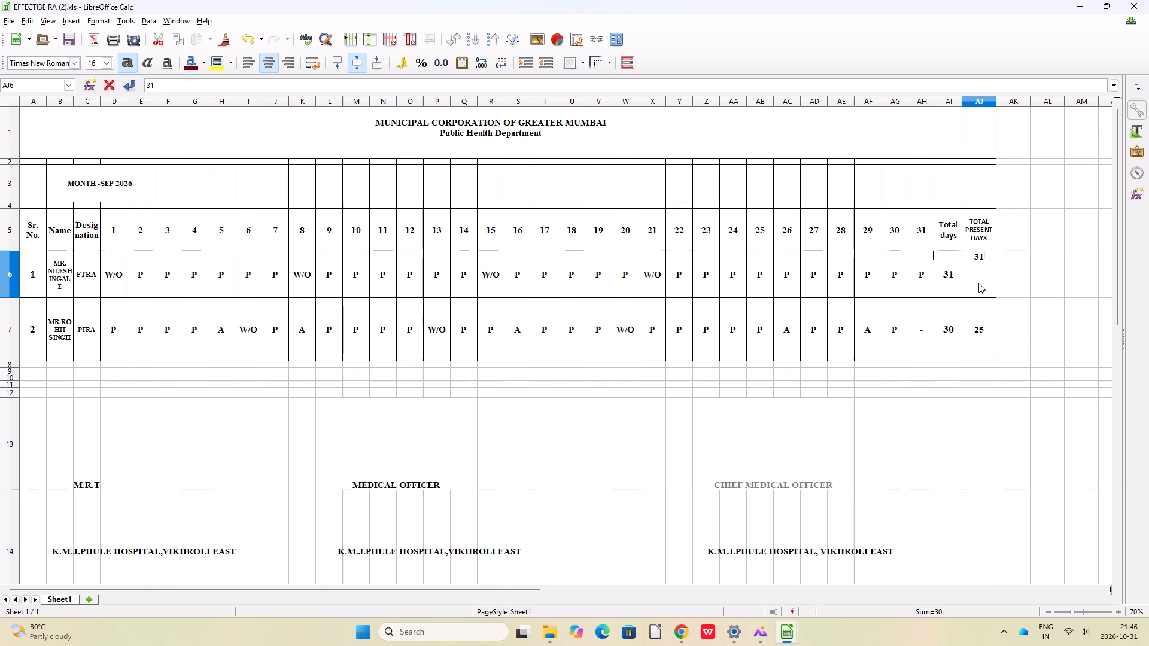
click(978, 283)
Set day 29 to W/O in the FTRA employee's row.
click(871, 284)
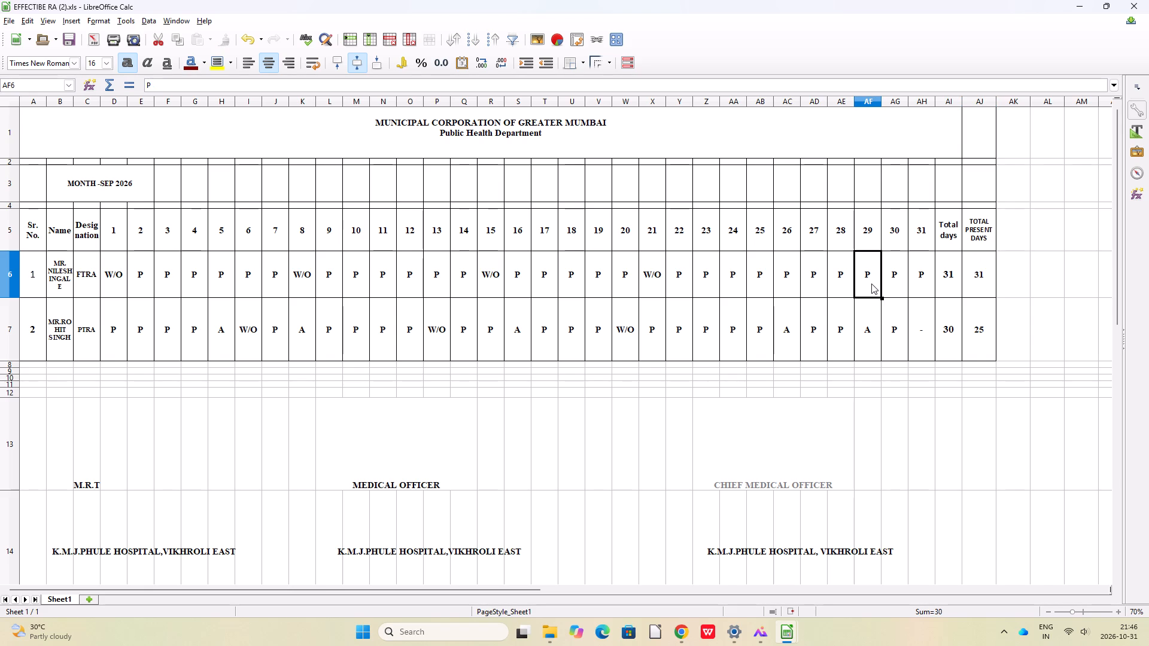
key(w)
text(/O)
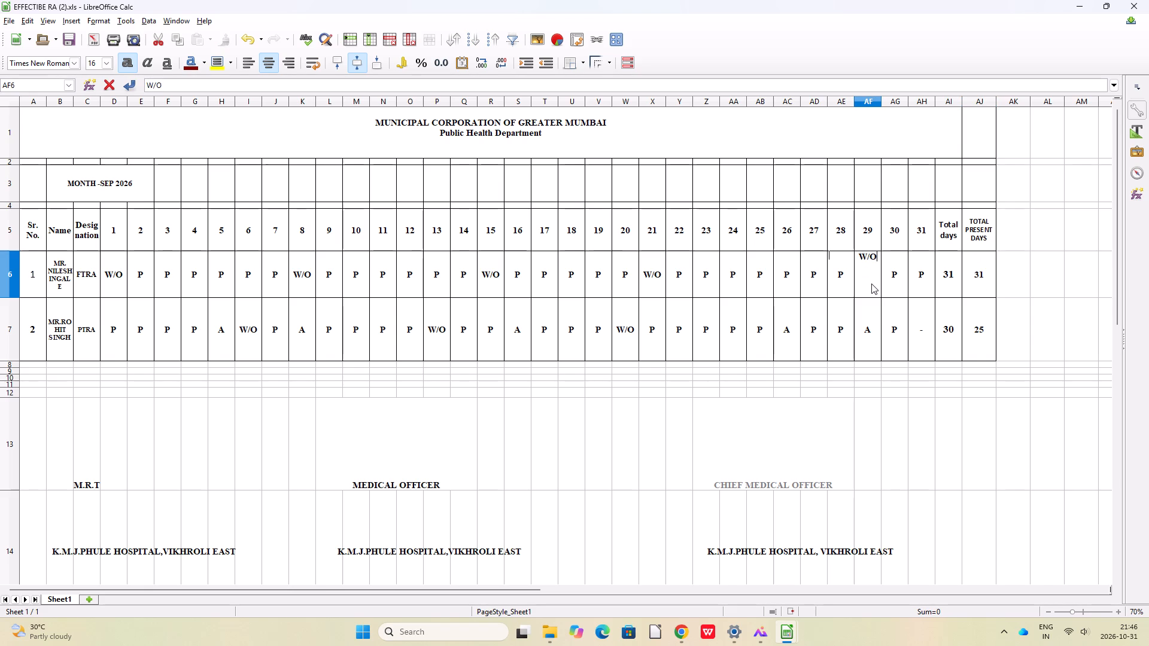
In the PTRA employee's row, mark days 25, 27, 28 and 30 as A.
click(852, 337)
key(a)
click(886, 332)
key(a)
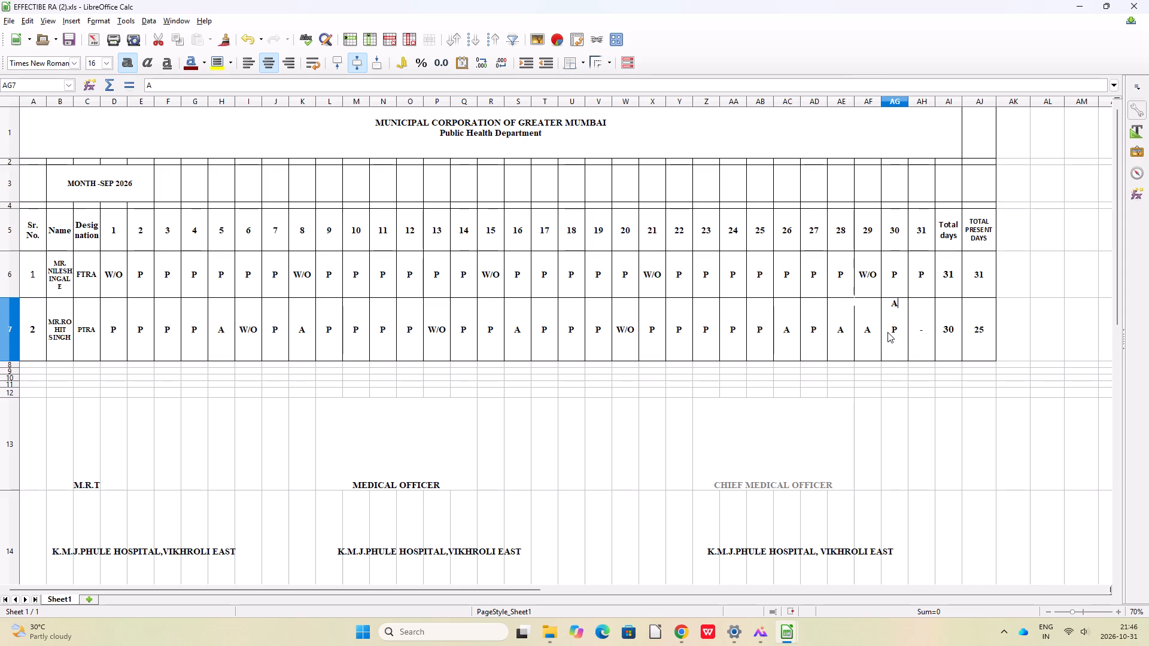
click(817, 332)
key(a)
click(766, 333)
key(a)
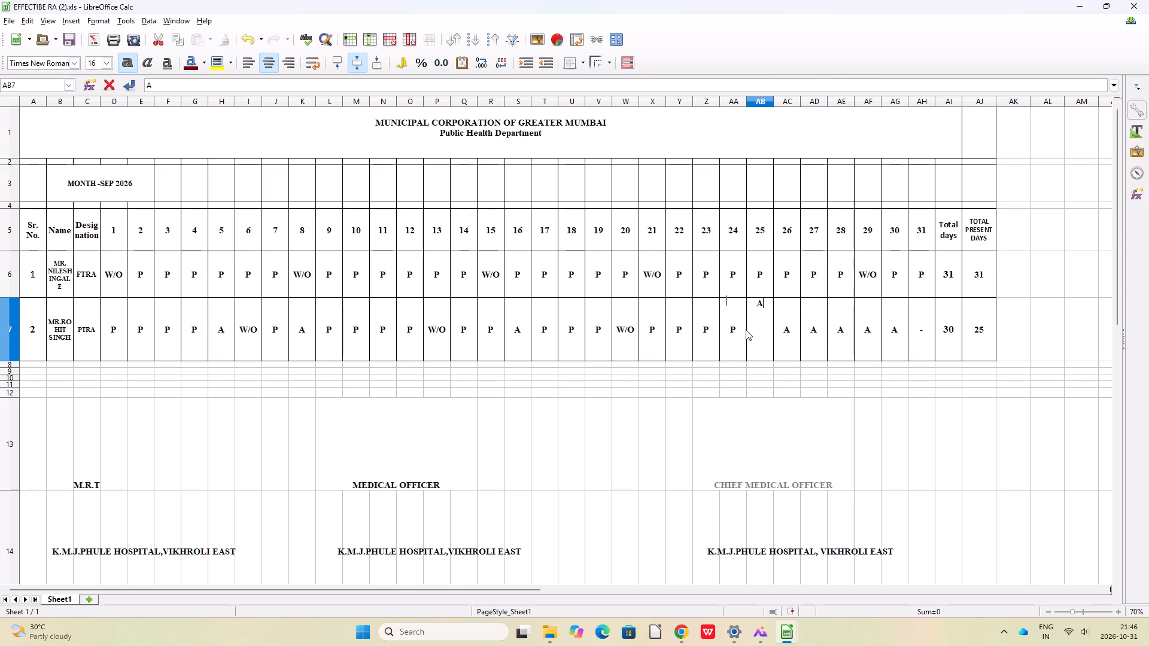
In the PTRA employee's row, mark days 21 through 24 as A and day 20 as P.
click(736, 329)
key(a)
click(712, 329)
key(a)
click(684, 333)
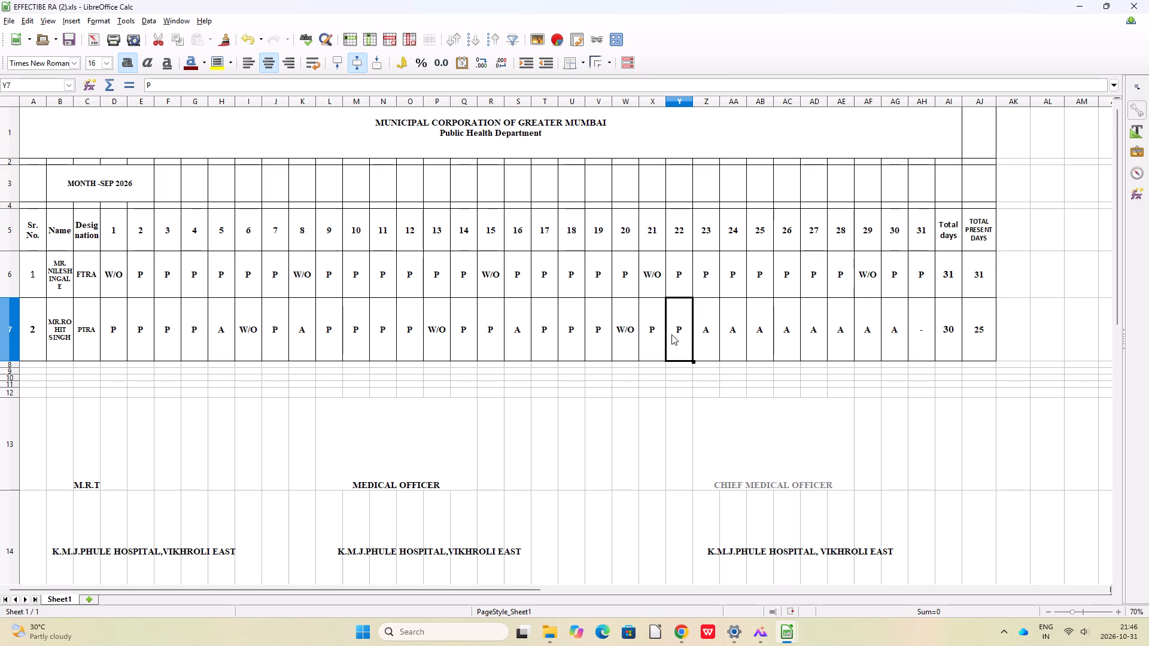
key(a)
click(659, 334)
key(a)
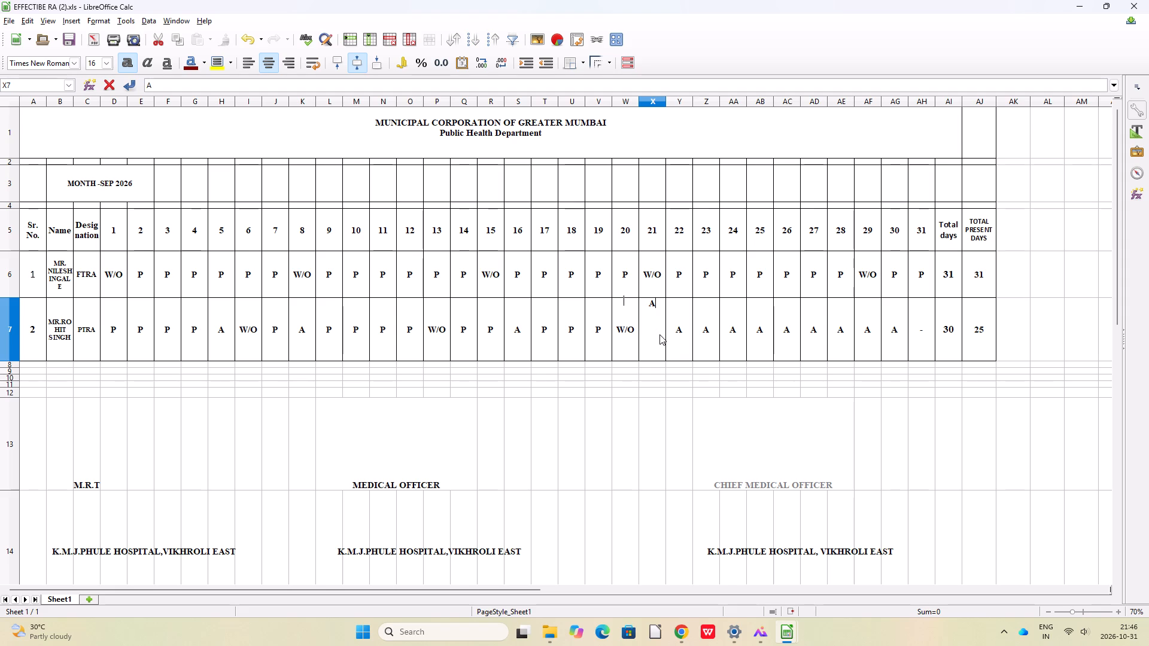
click(642, 334)
click(633, 334)
key(p)
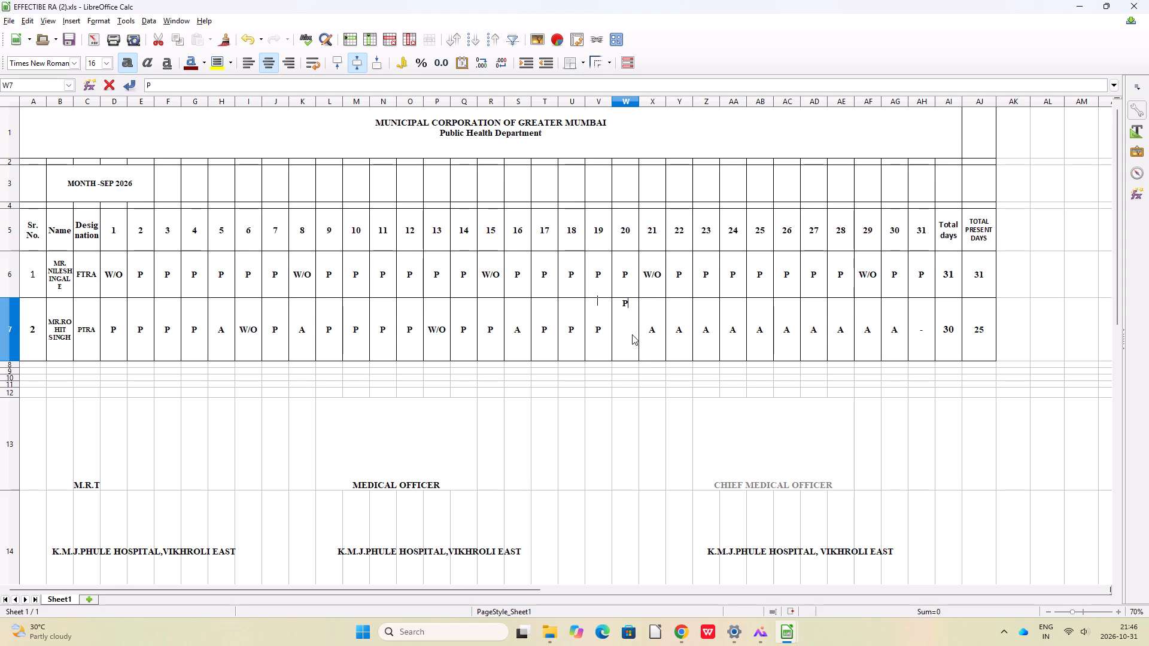
click(630, 341)
Set the PTRA employee's total days to 31 and total present days to 20.
click(960, 333)
text(31)
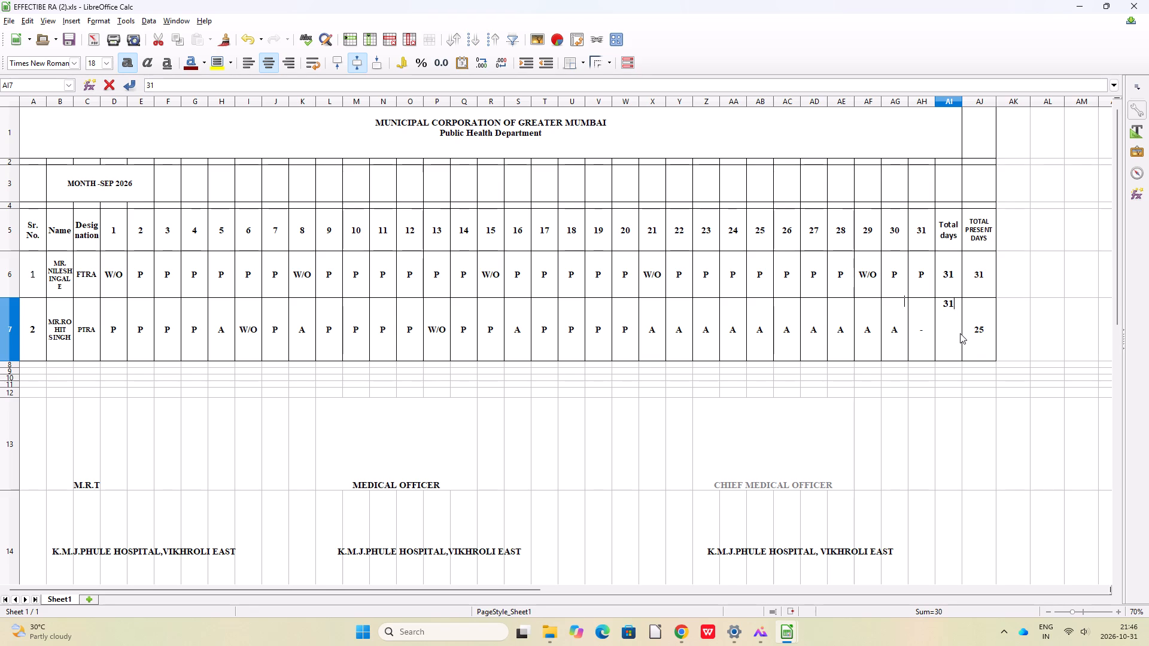
click(987, 330)
text(20)
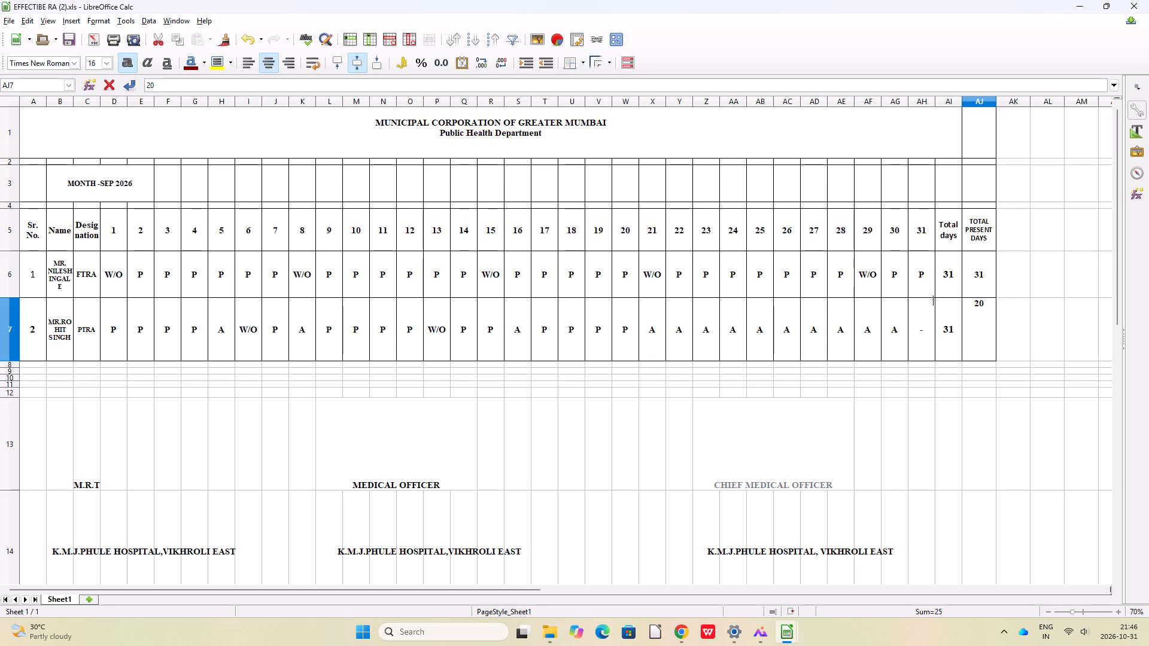
click(986, 331)
In the PTRA employee's row, set day 4 to W/O and days 5, 6 and 8 to P.
click(196, 318)
key(w)
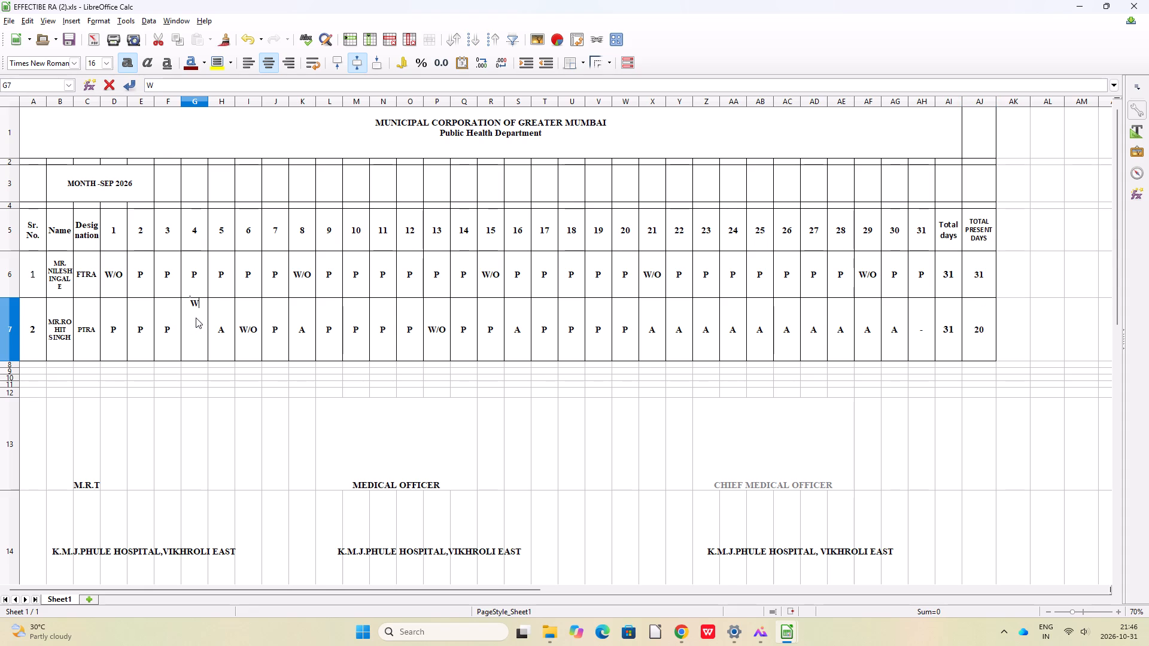
key(slash)
key(i)
key(BackSpace)
key(o)
click(244, 345)
key(p)
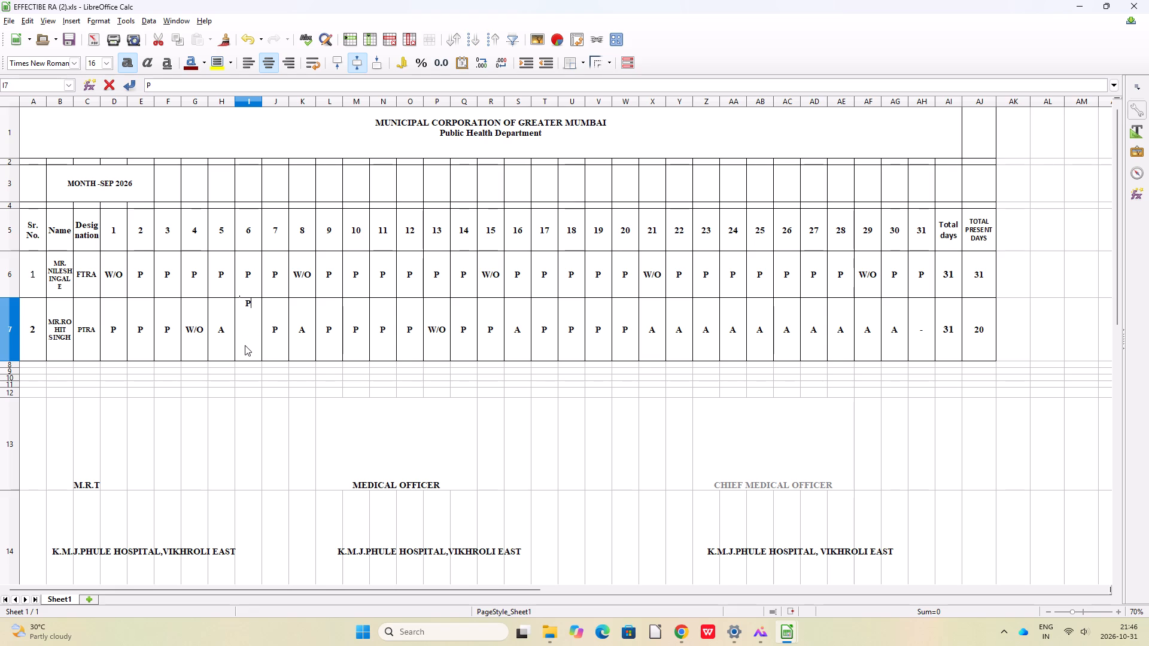
click(212, 339)
key(p)
click(305, 336)
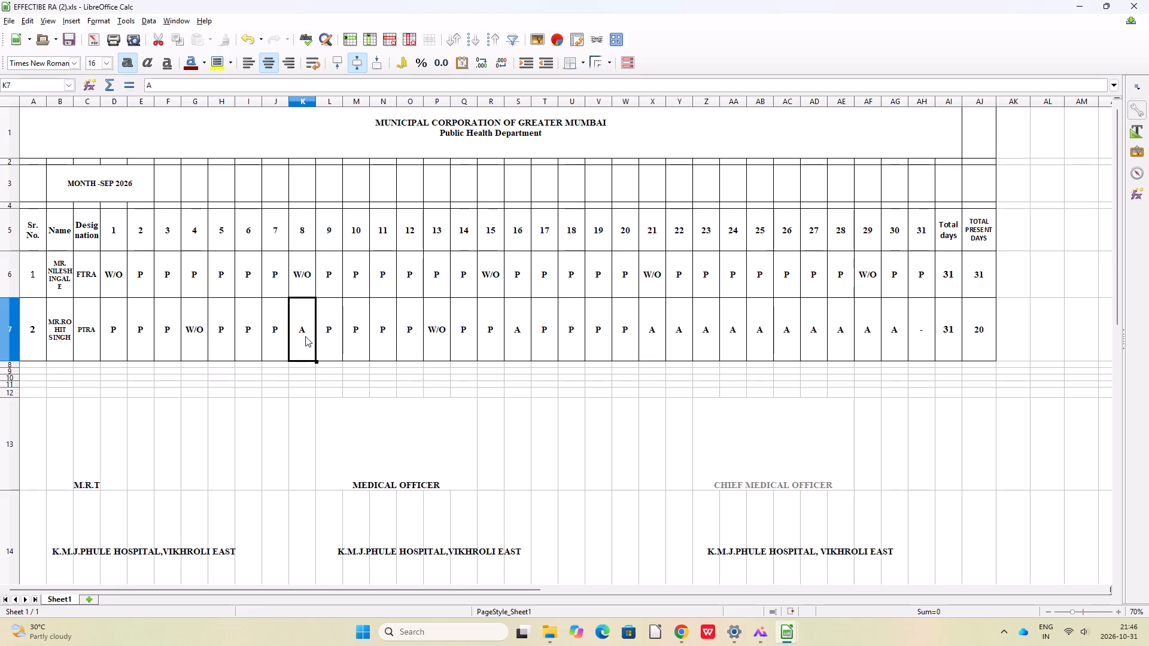
key(p)
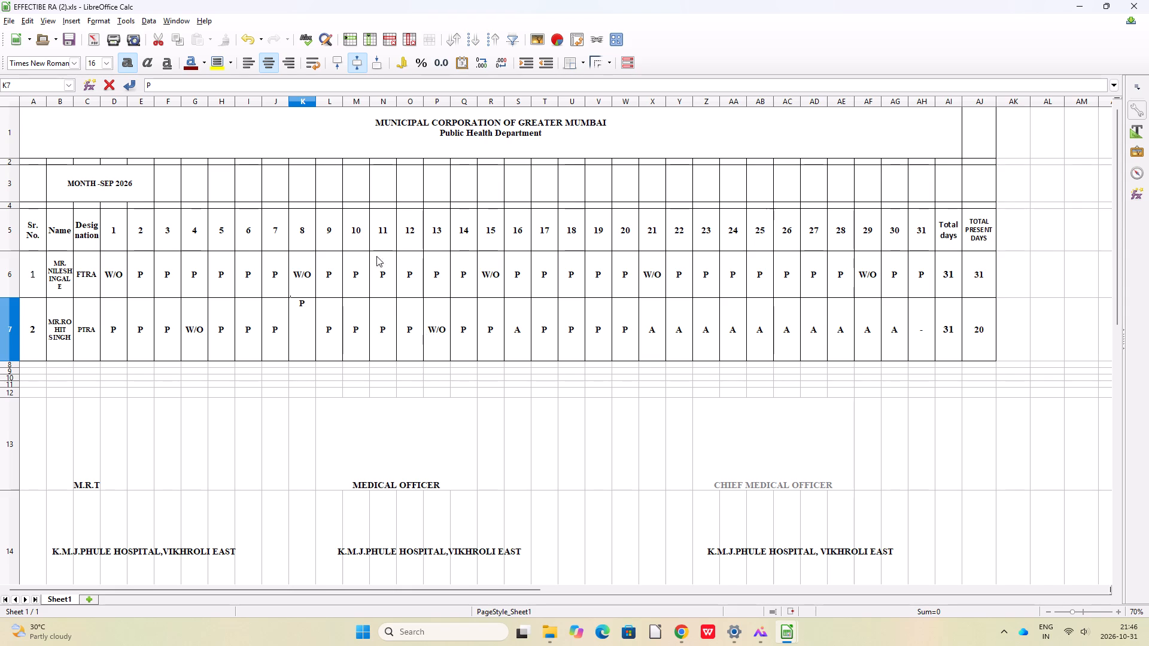
Set day 11 to W/O in the PTRA employee's row.
click(383, 322)
key(w)
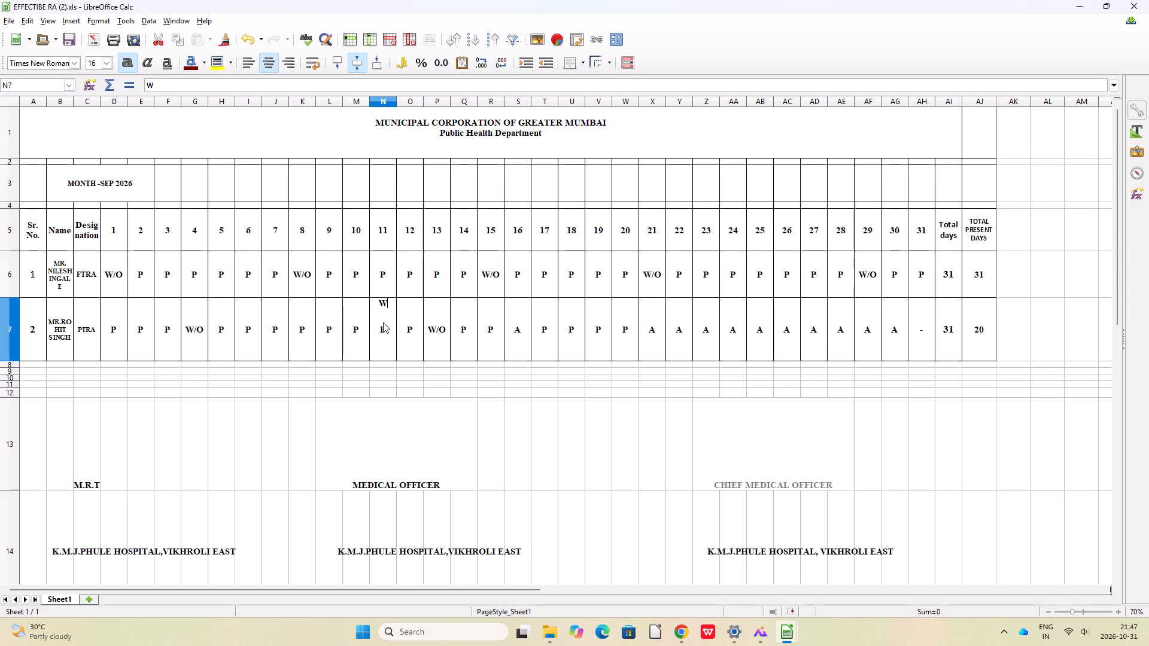
key(slash)
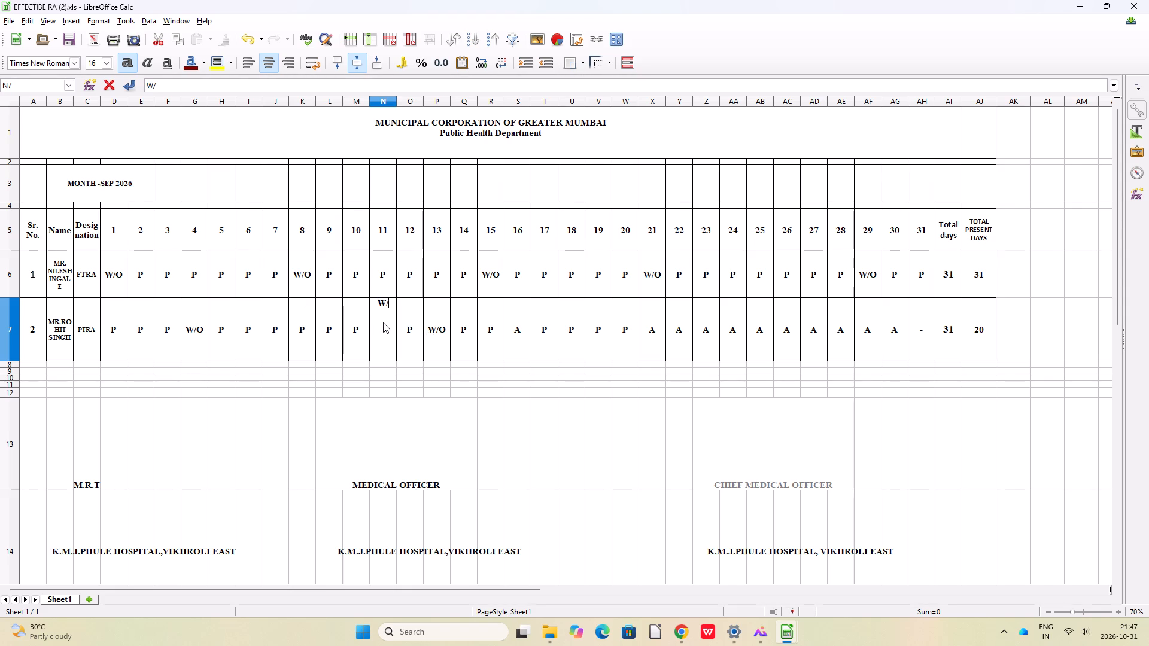
key(o)
In the PTRA employee's row, set days 13 and 16 to P and day 18 to W/O.
click(439, 331)
key(p)
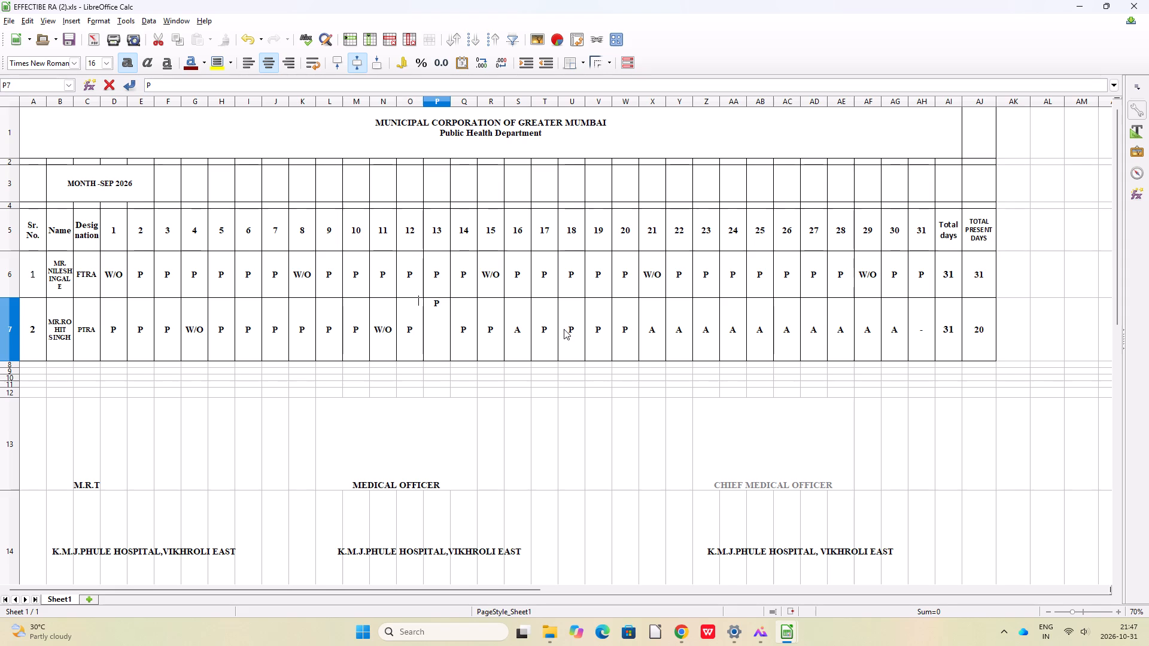
click(526, 332)
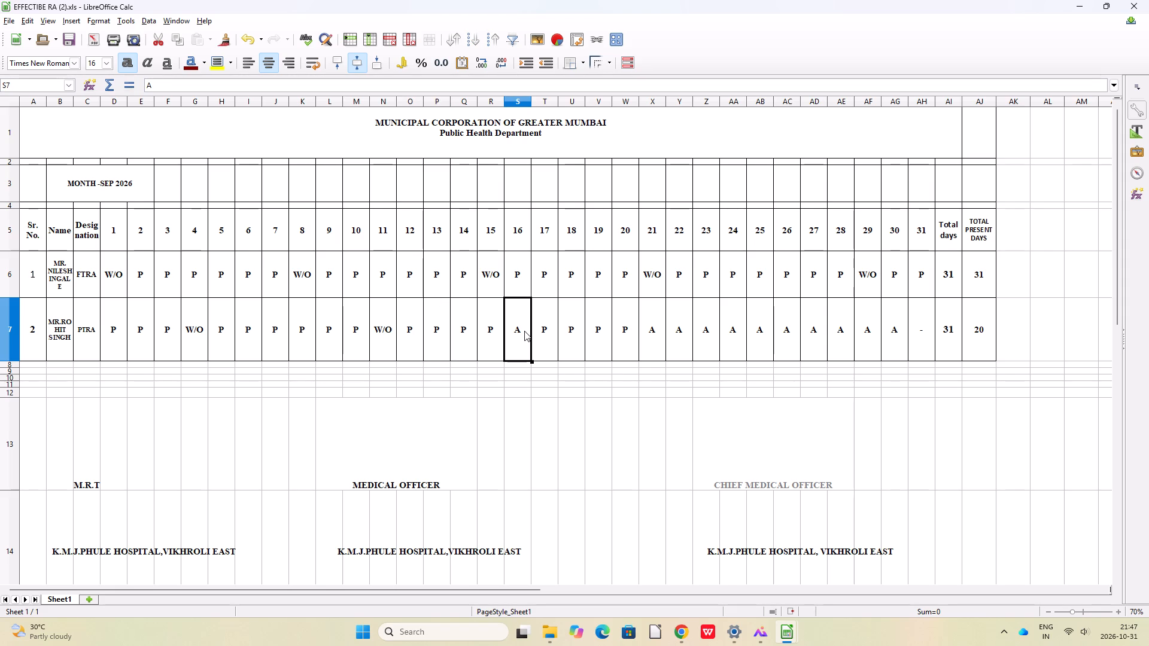
key(p)
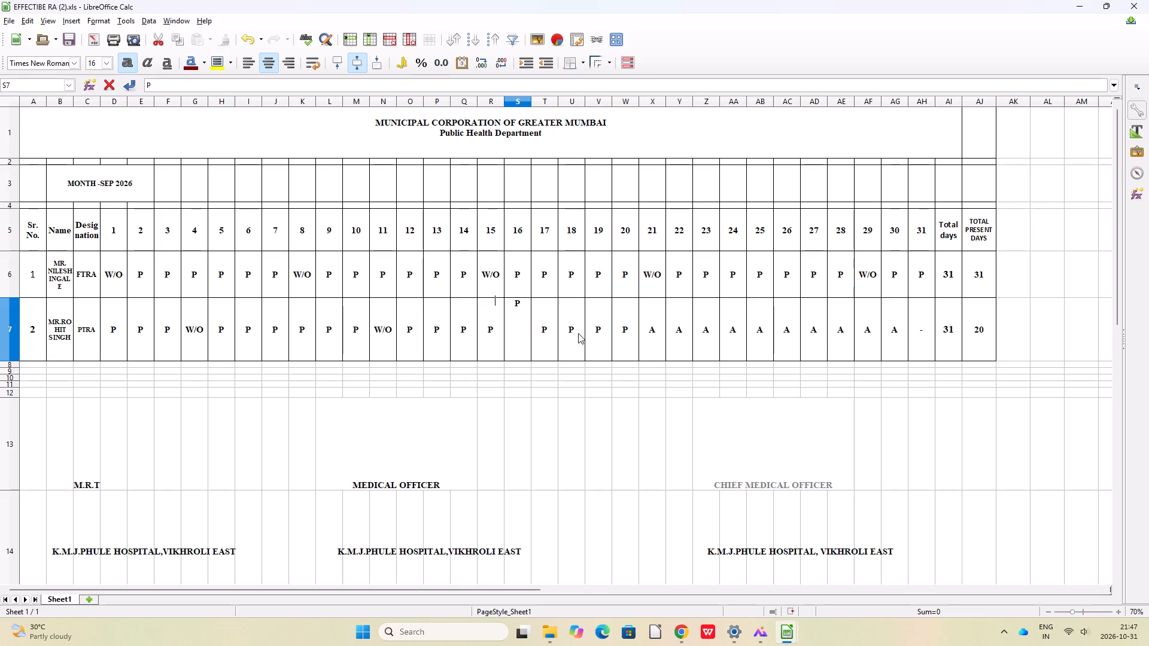
click(574, 335)
key(w)
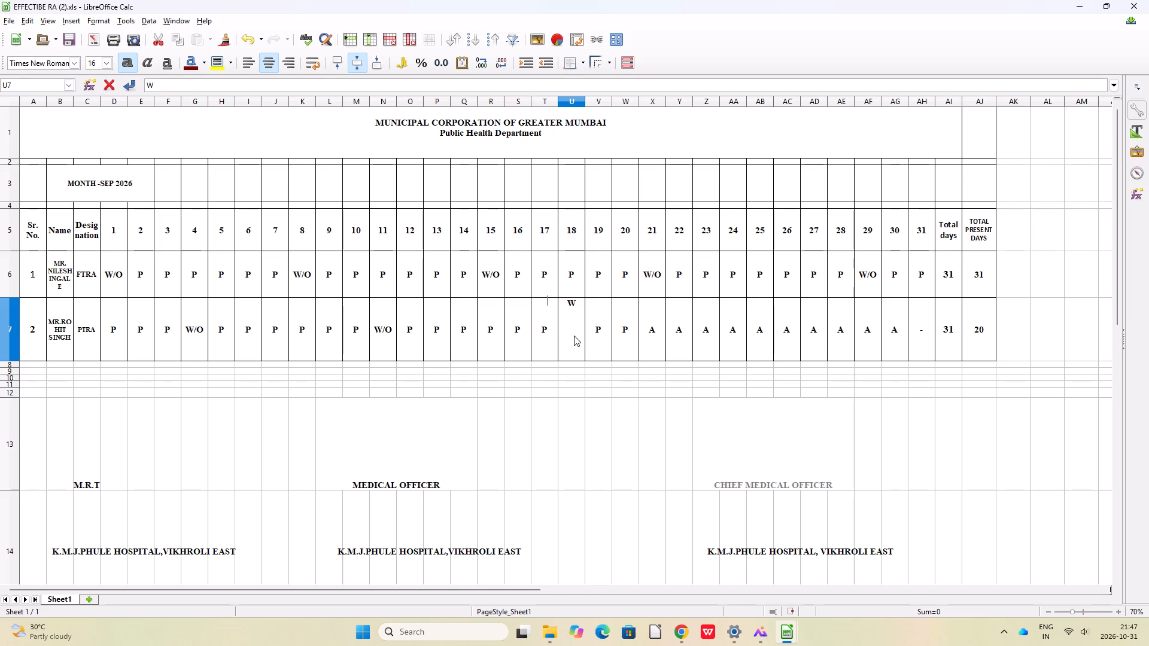
key(slash)
key(o)
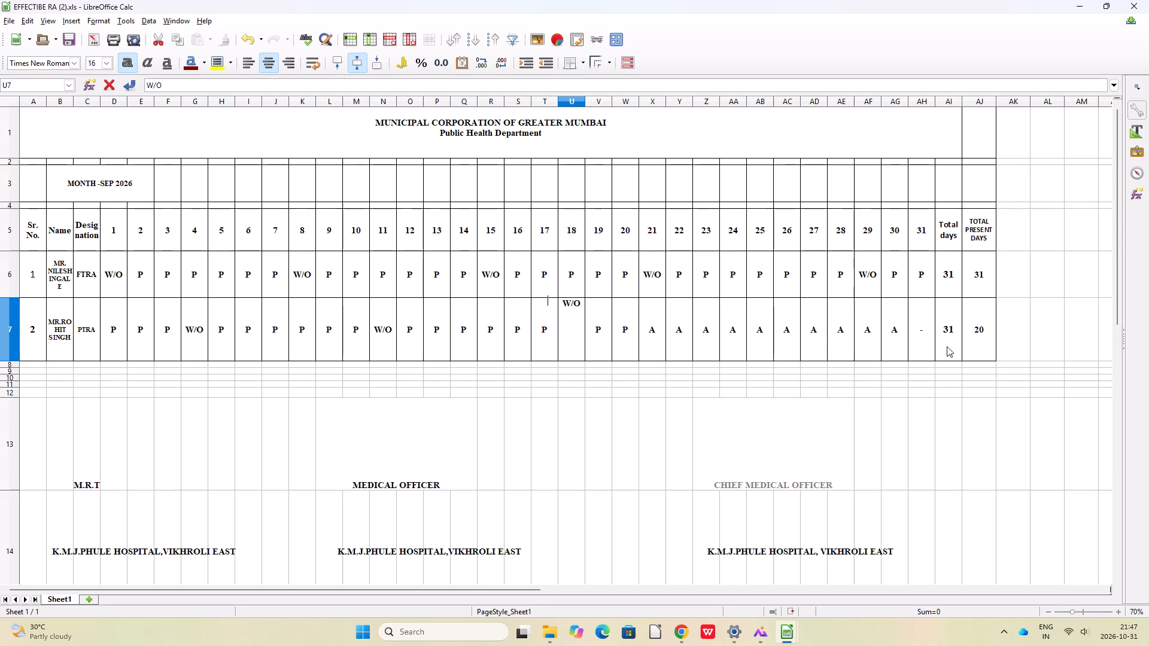
click(963, 343)
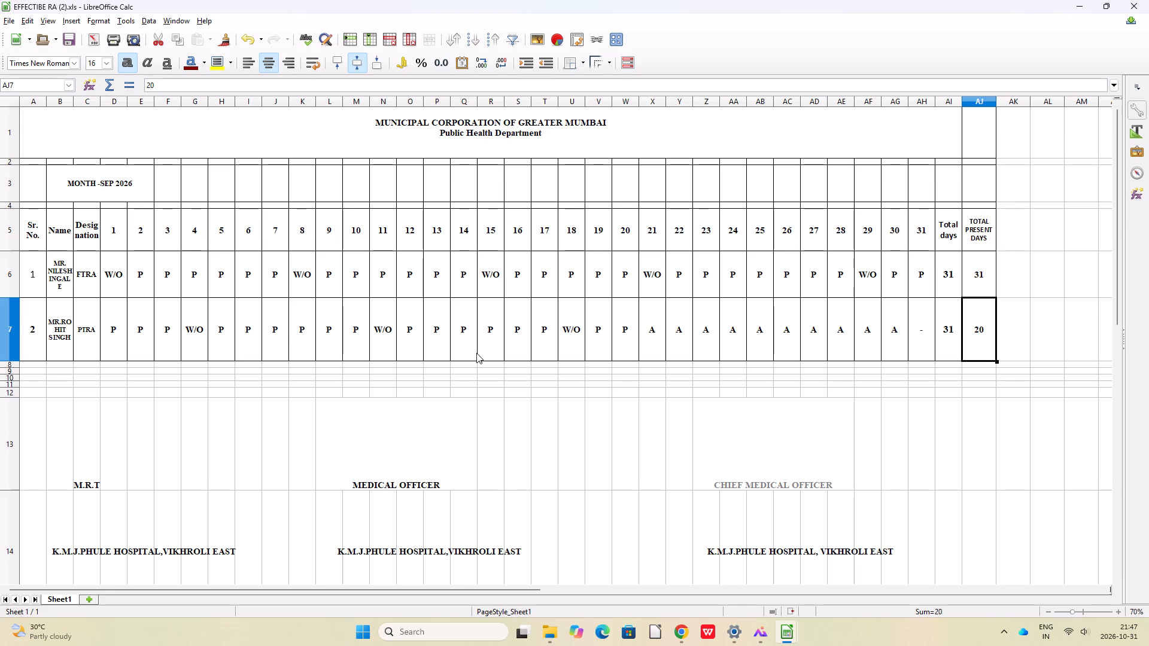
Change the month in the sheet's month label to OCT, keeping the year 2026.
click(113, 188)
double_click(113, 188)
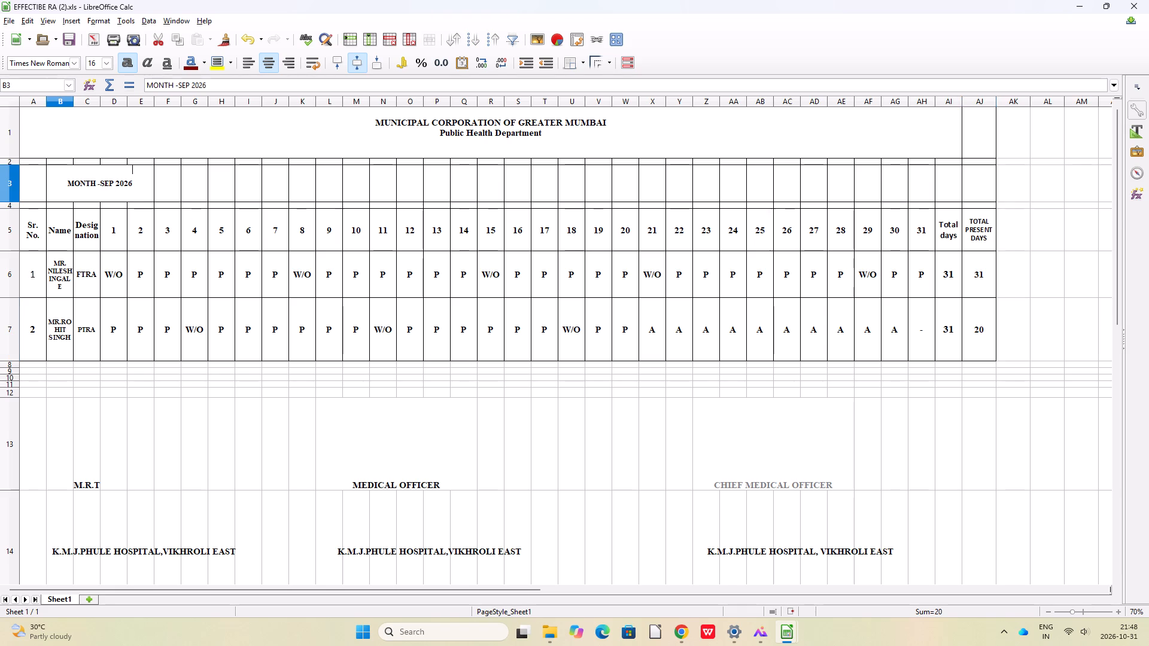
click(113, 184)
click(111, 175)
click(111, 175)
click(113, 175)
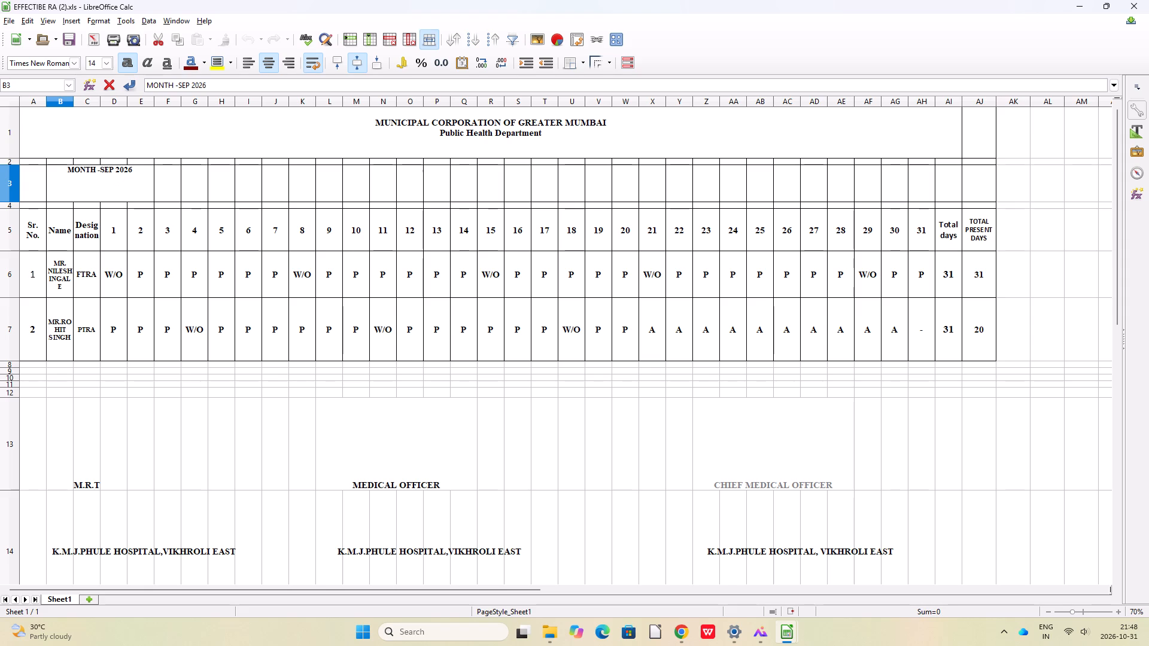
click(113, 175)
click(113, 175)
click(113, 175)
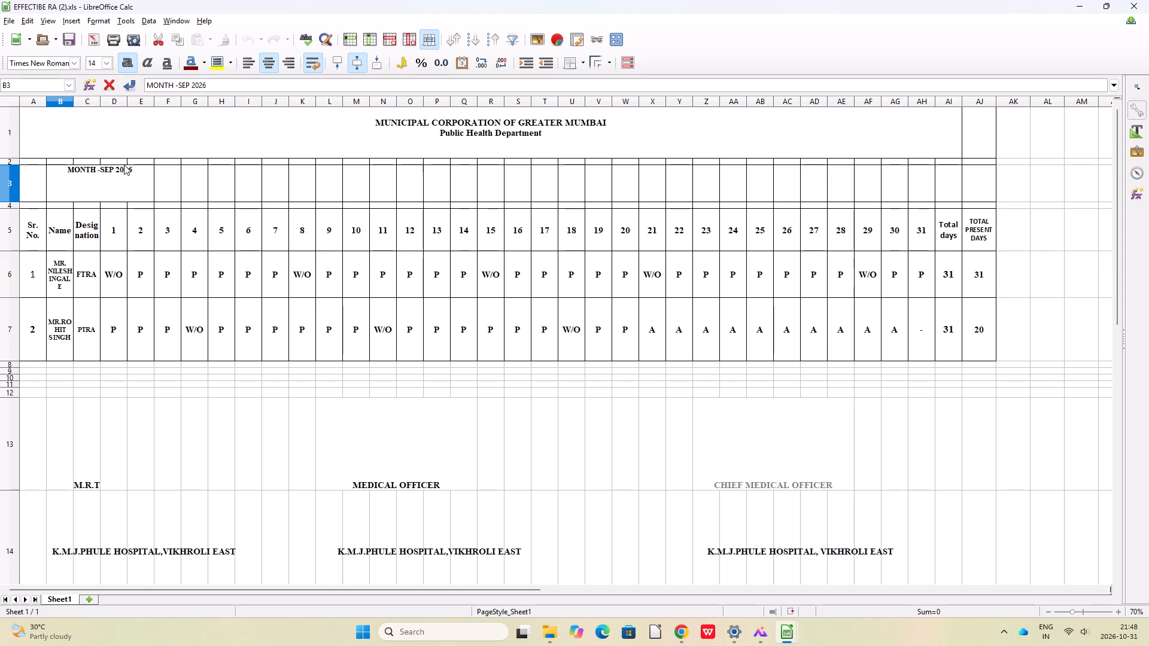
double_click(114, 170)
key(BackSpace)
key(BackSpace)
key(BackSpace)
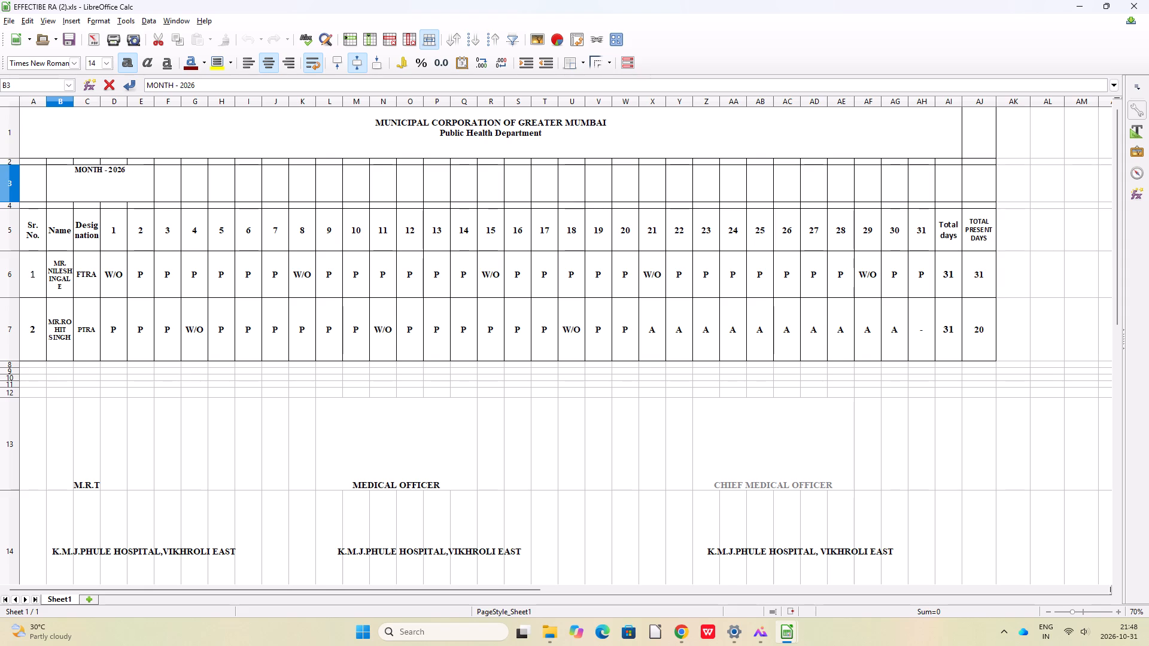
text(OCT)
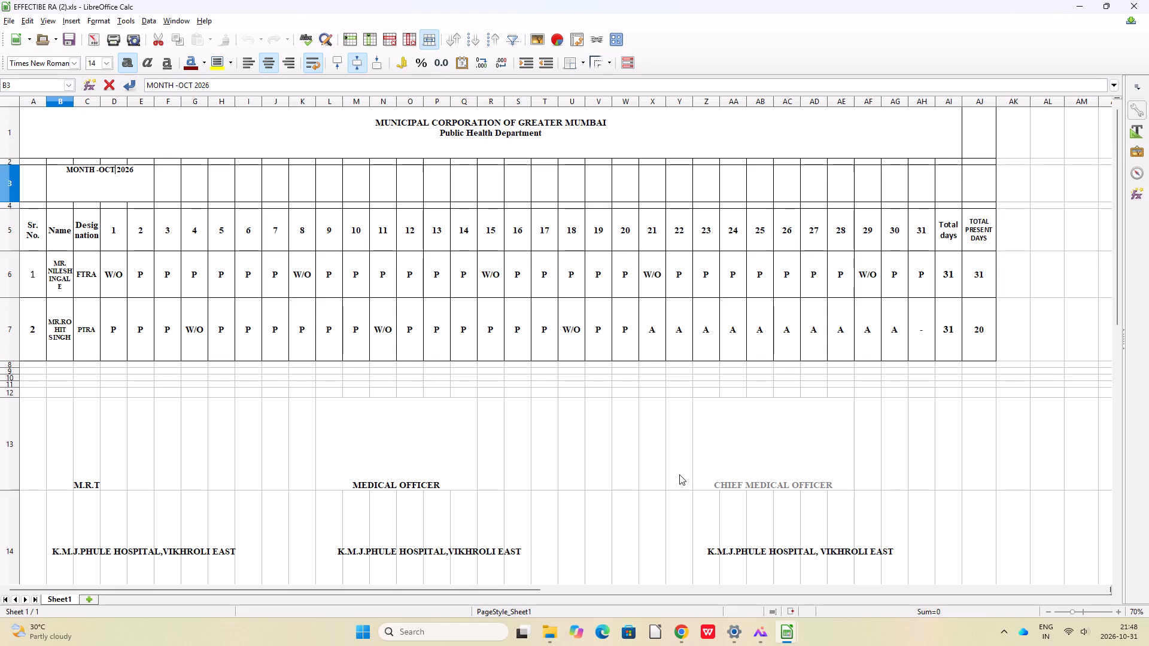
scroll(679, 474, up, 4)
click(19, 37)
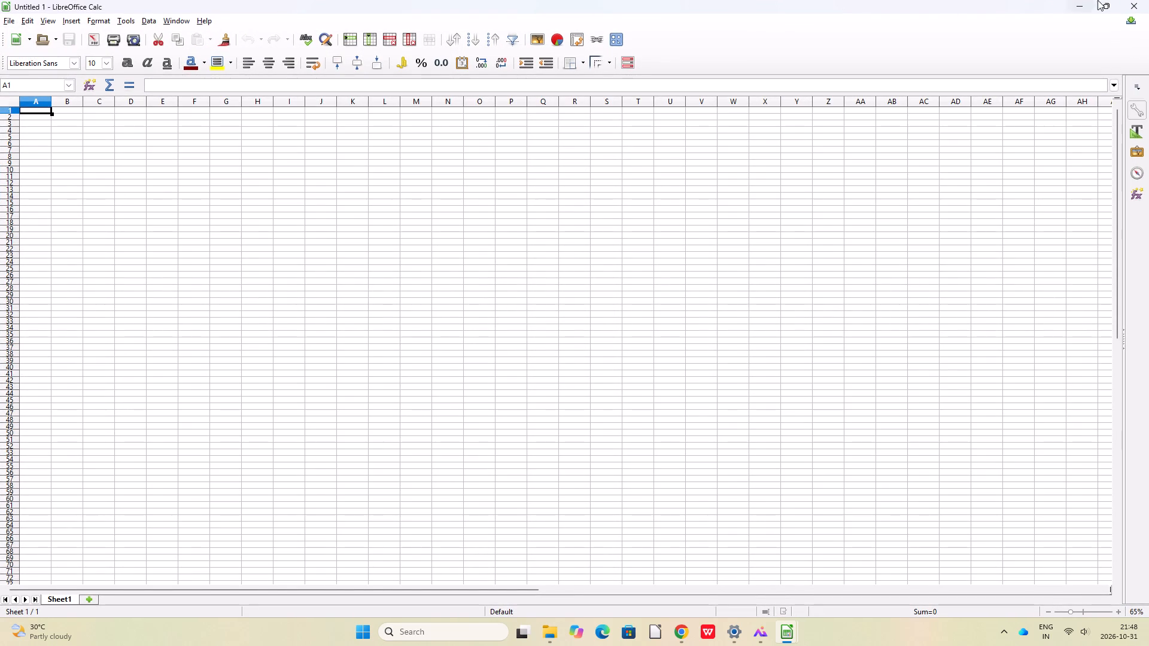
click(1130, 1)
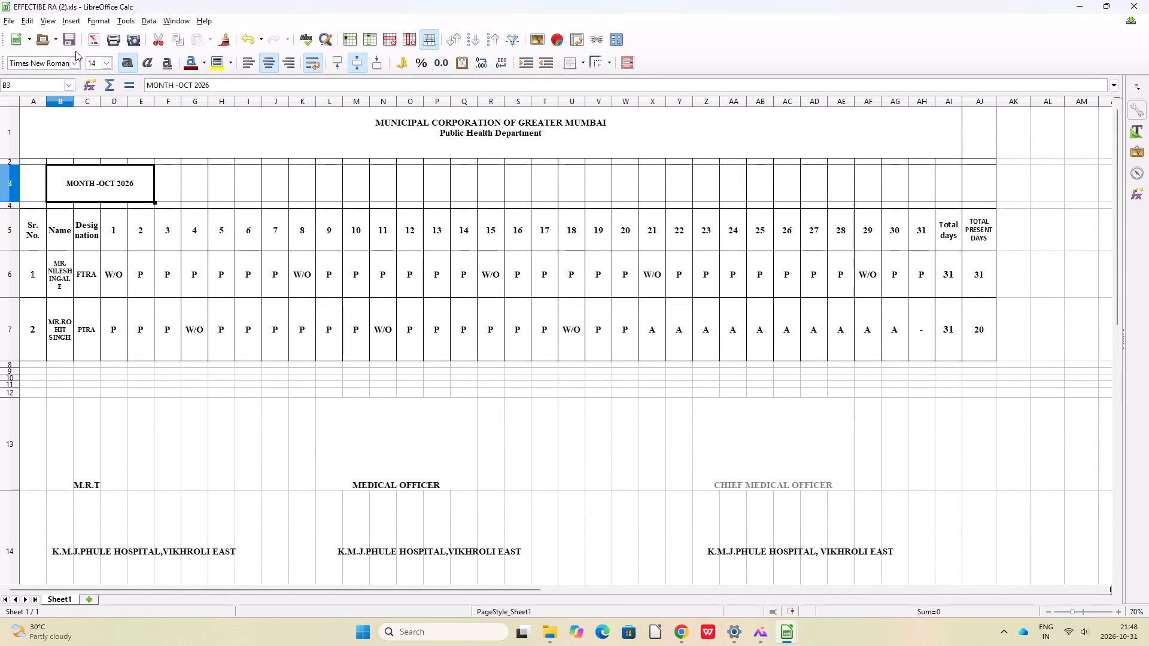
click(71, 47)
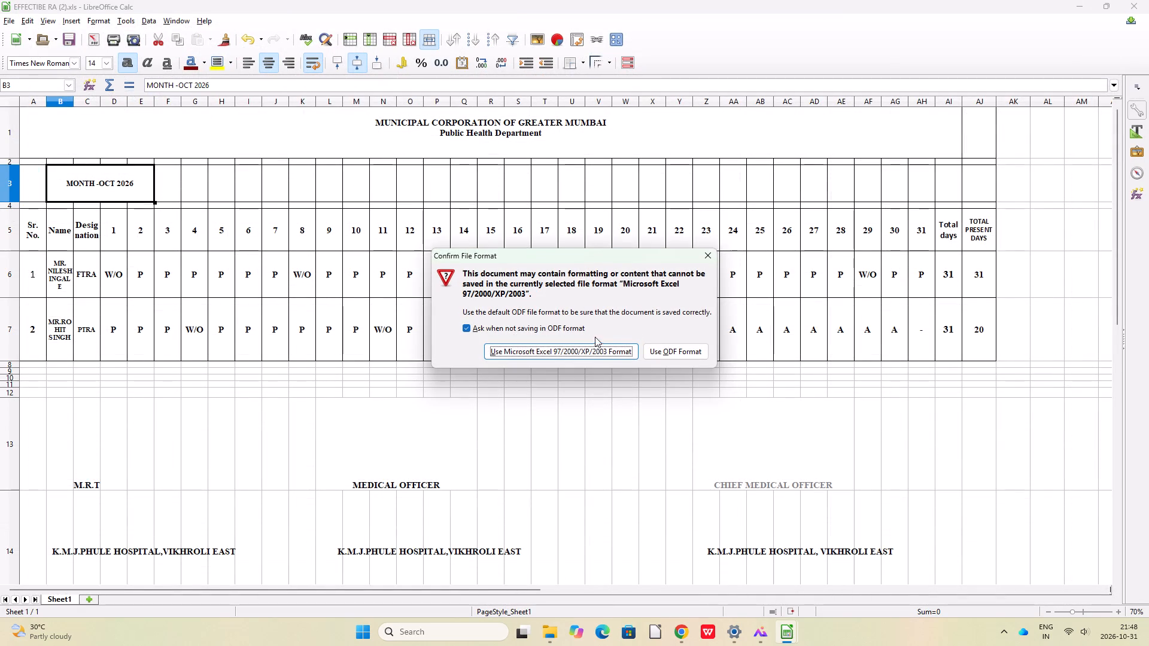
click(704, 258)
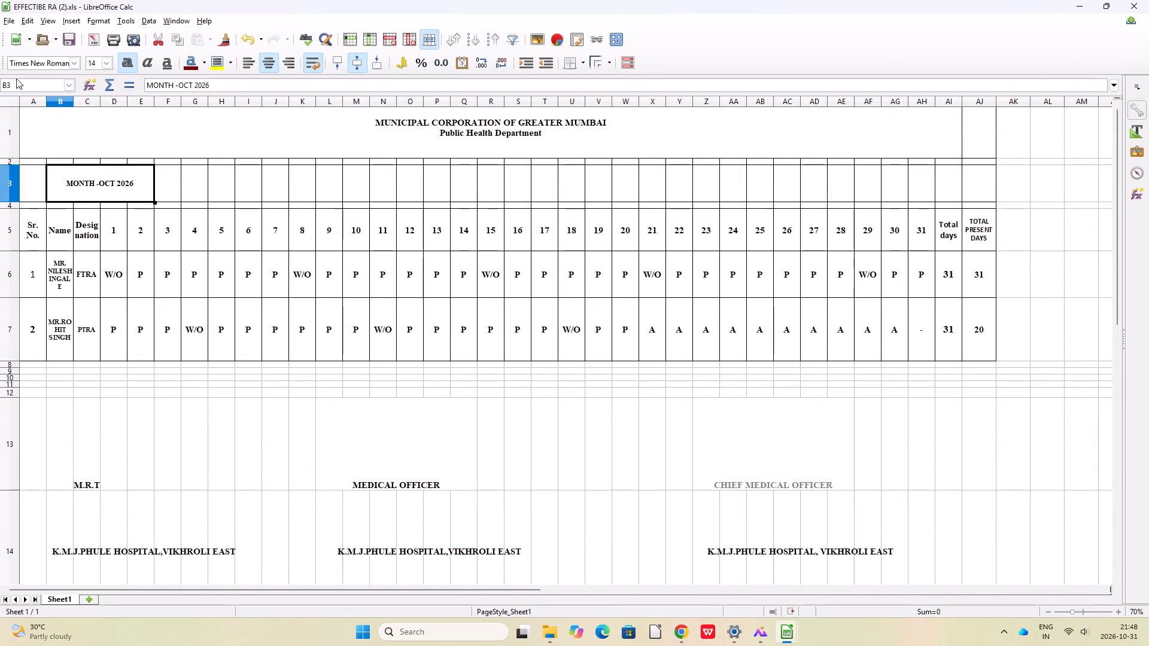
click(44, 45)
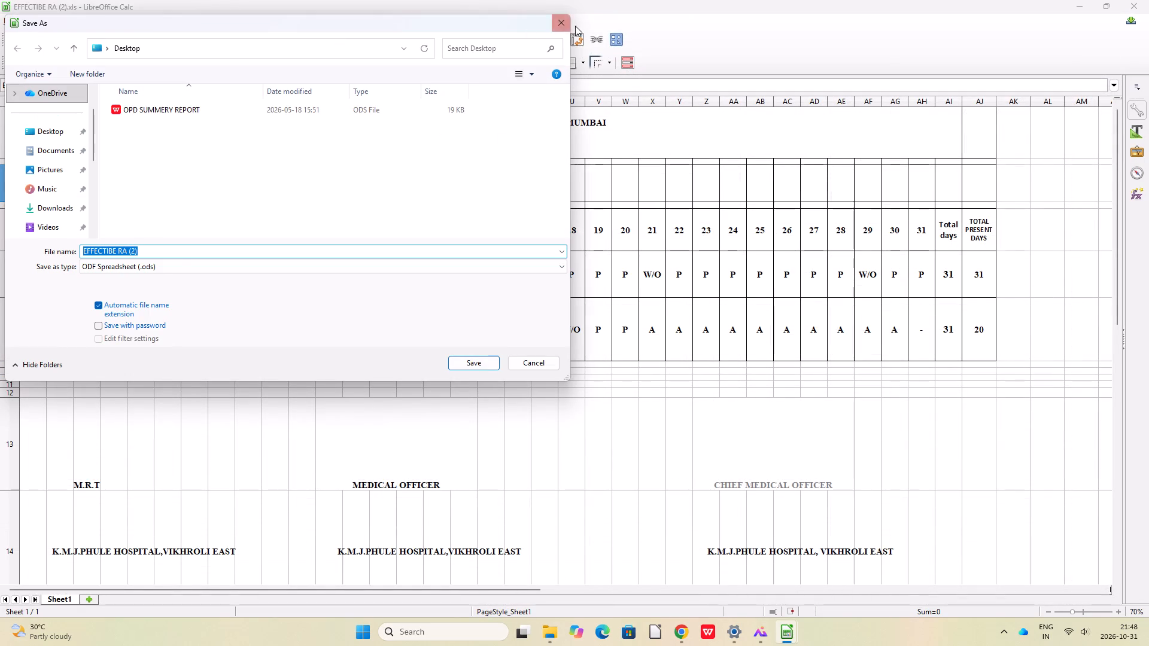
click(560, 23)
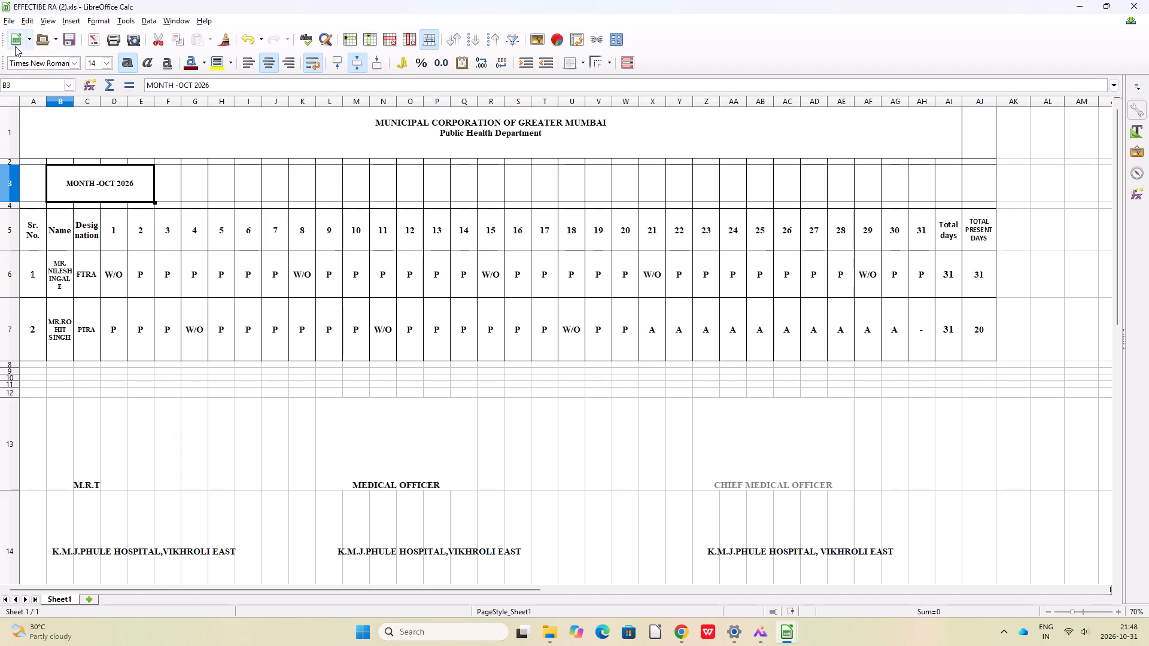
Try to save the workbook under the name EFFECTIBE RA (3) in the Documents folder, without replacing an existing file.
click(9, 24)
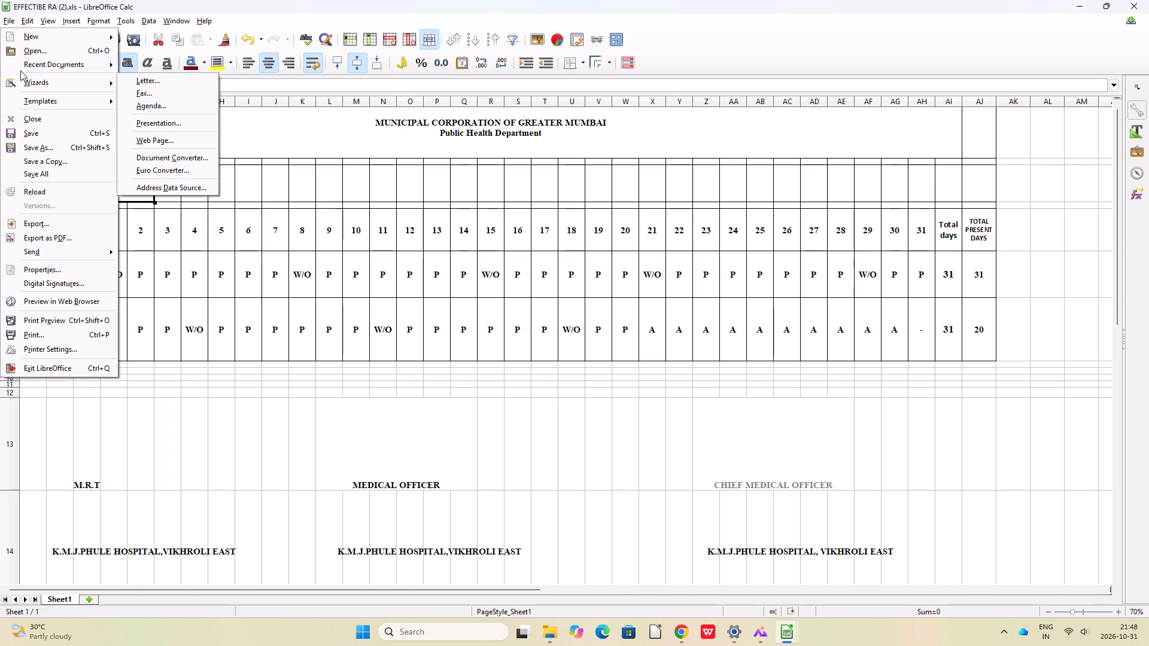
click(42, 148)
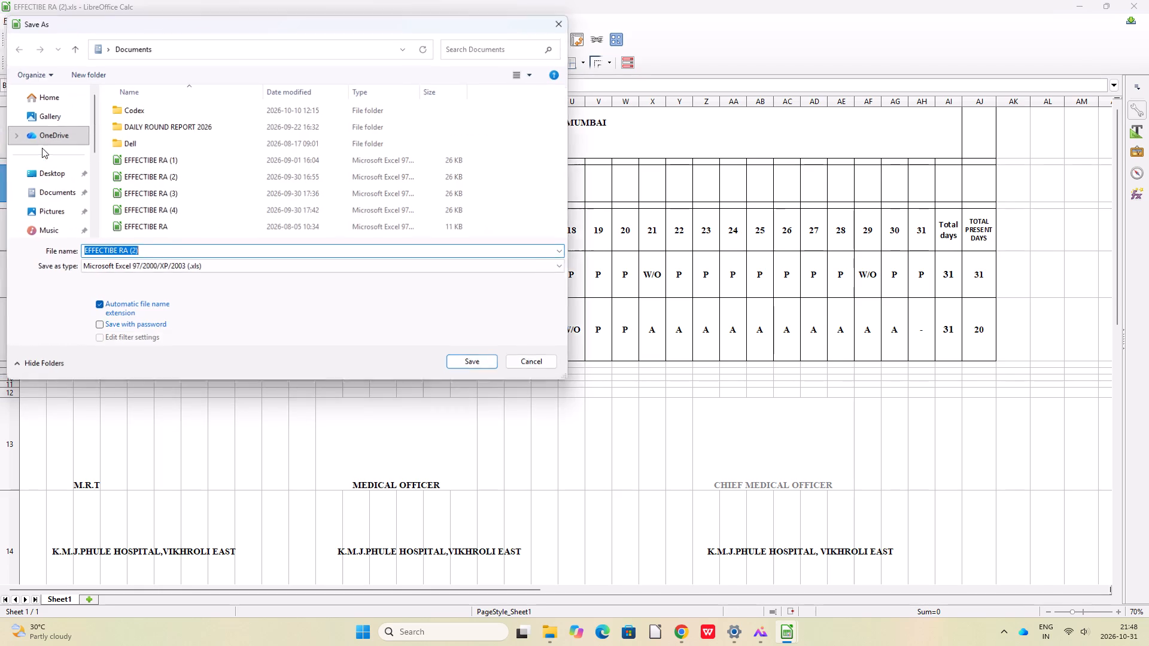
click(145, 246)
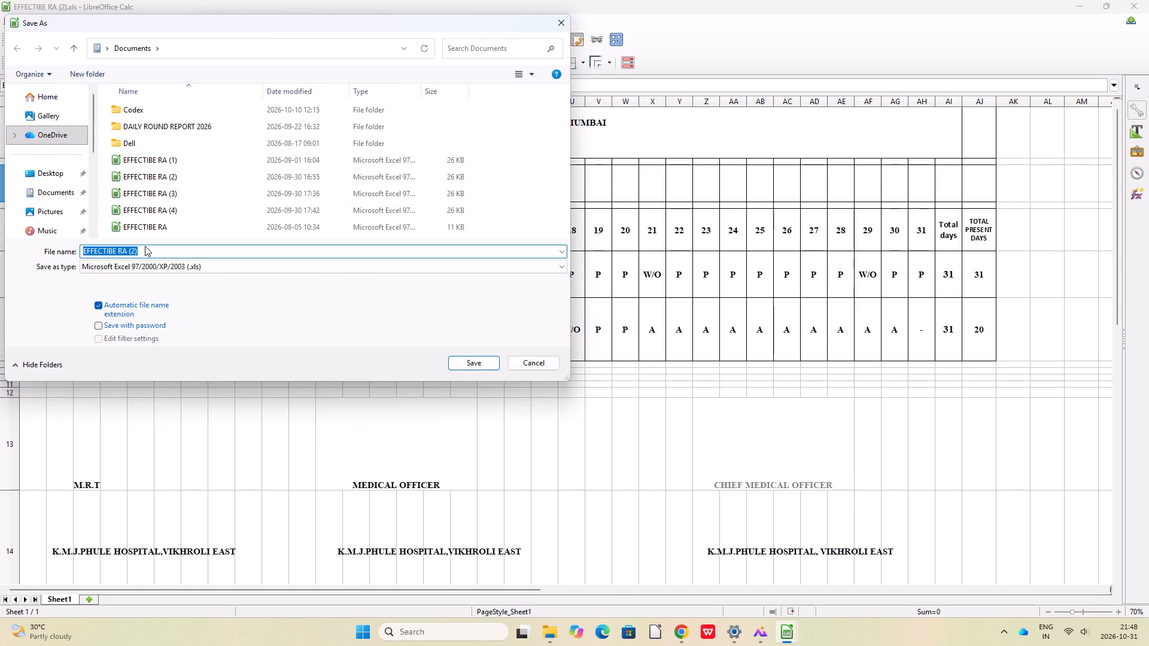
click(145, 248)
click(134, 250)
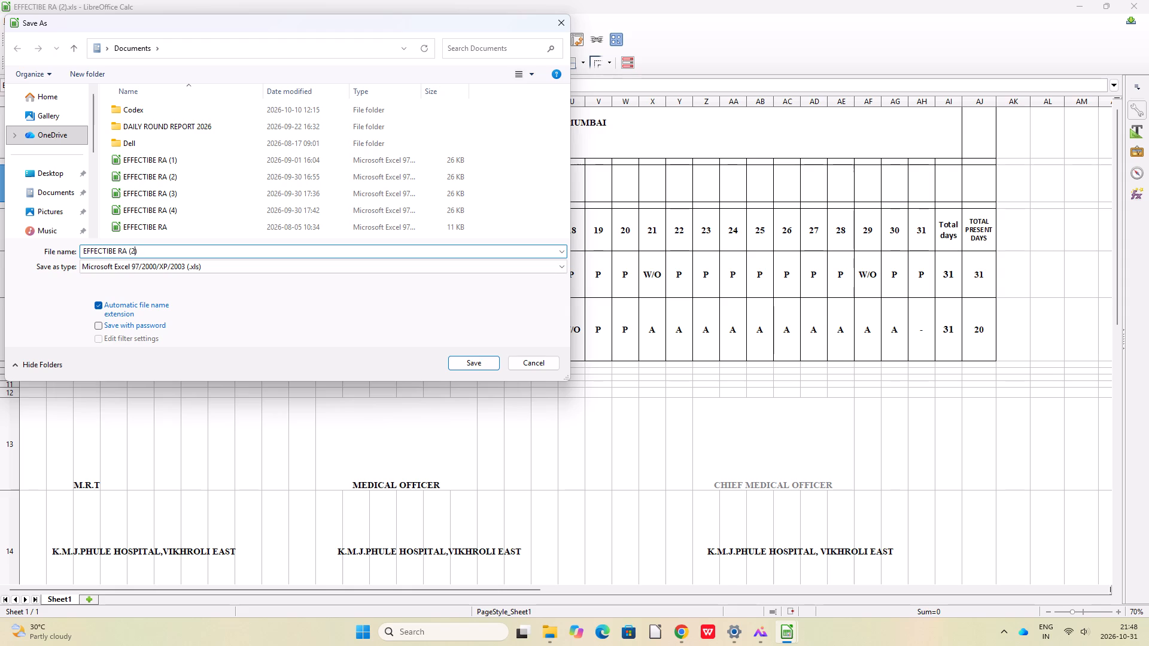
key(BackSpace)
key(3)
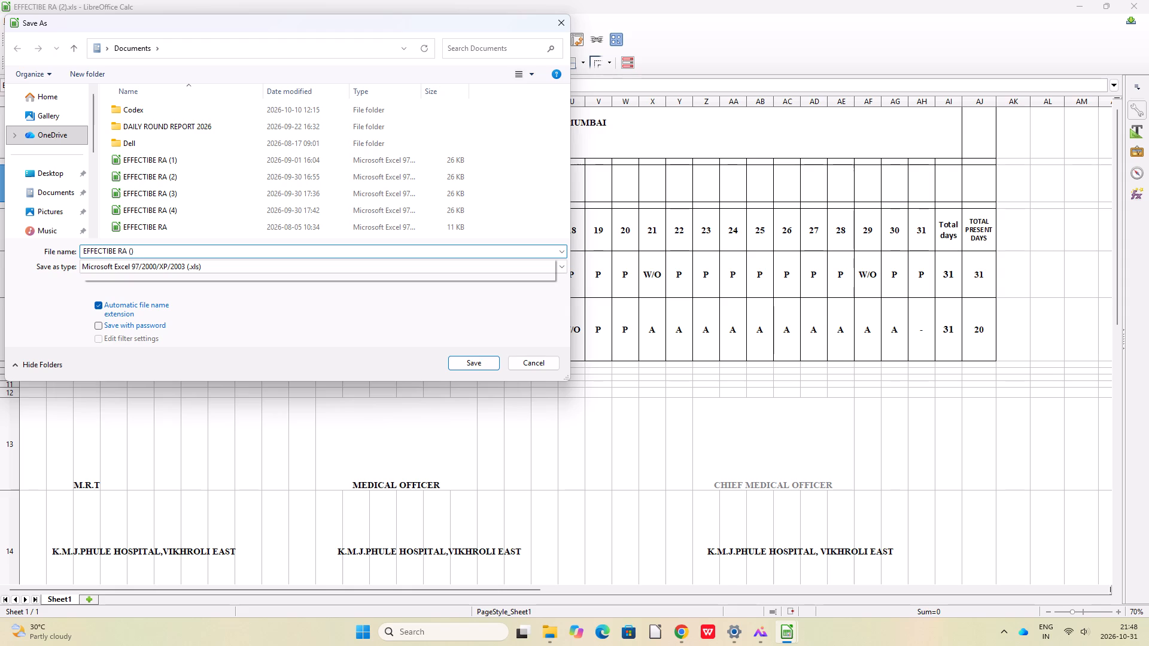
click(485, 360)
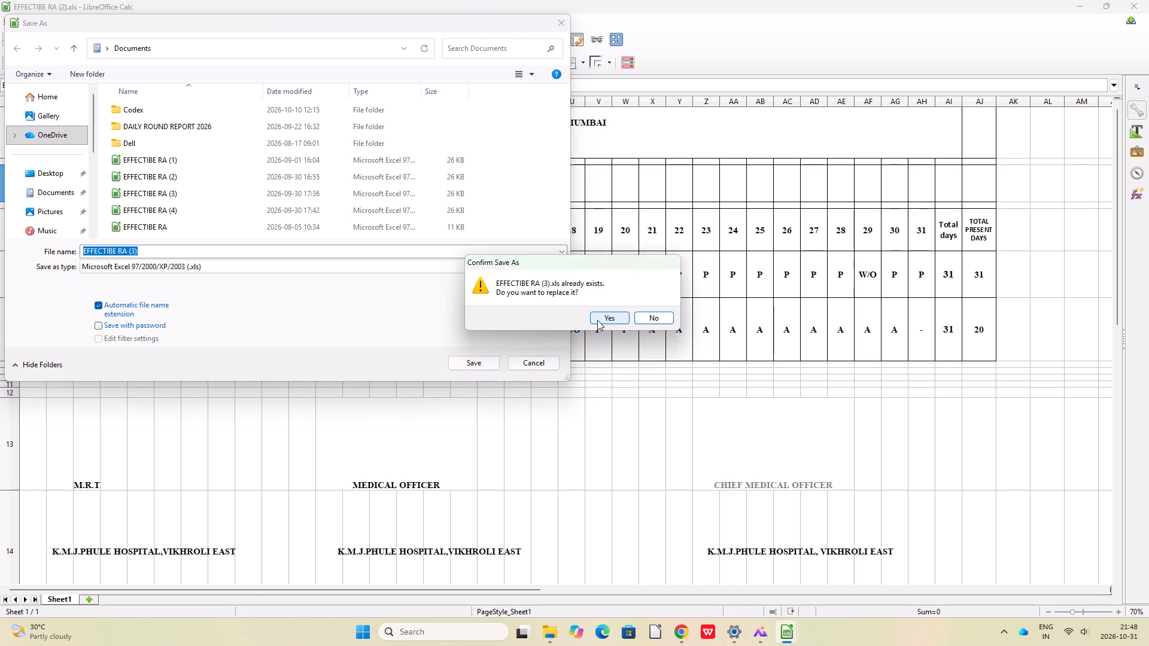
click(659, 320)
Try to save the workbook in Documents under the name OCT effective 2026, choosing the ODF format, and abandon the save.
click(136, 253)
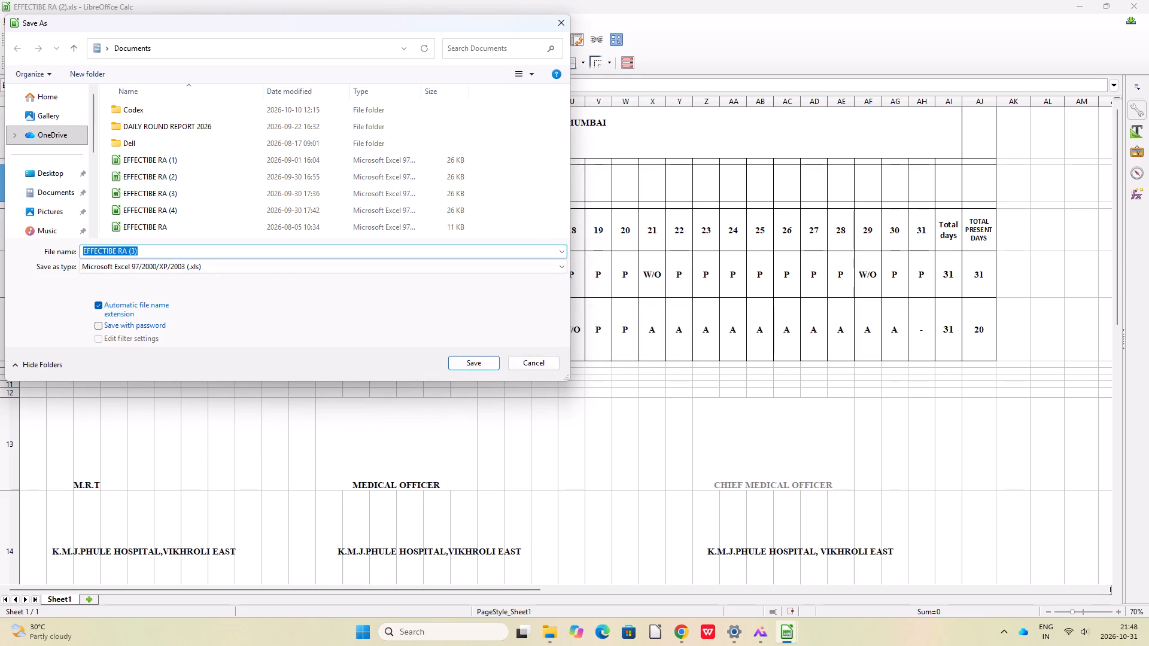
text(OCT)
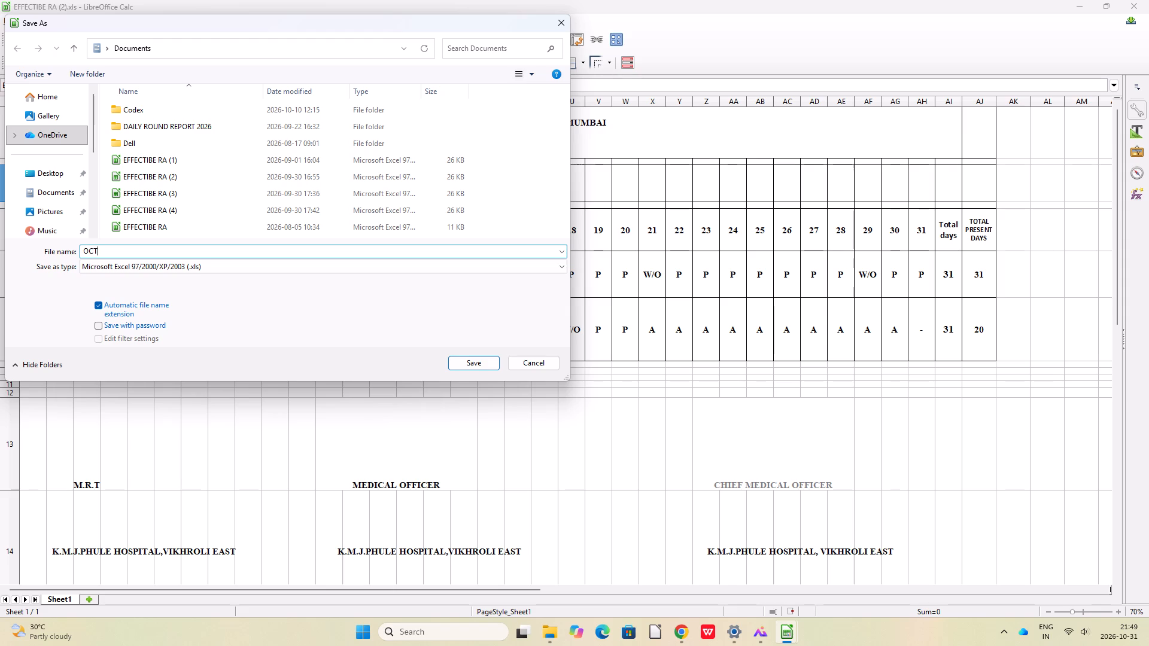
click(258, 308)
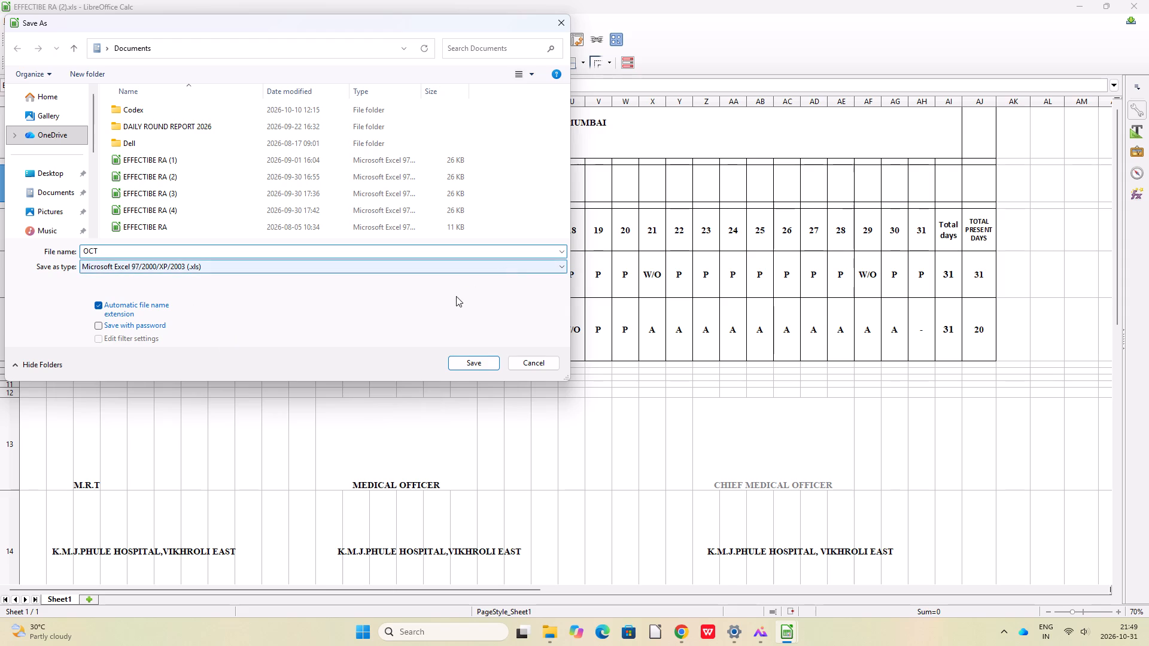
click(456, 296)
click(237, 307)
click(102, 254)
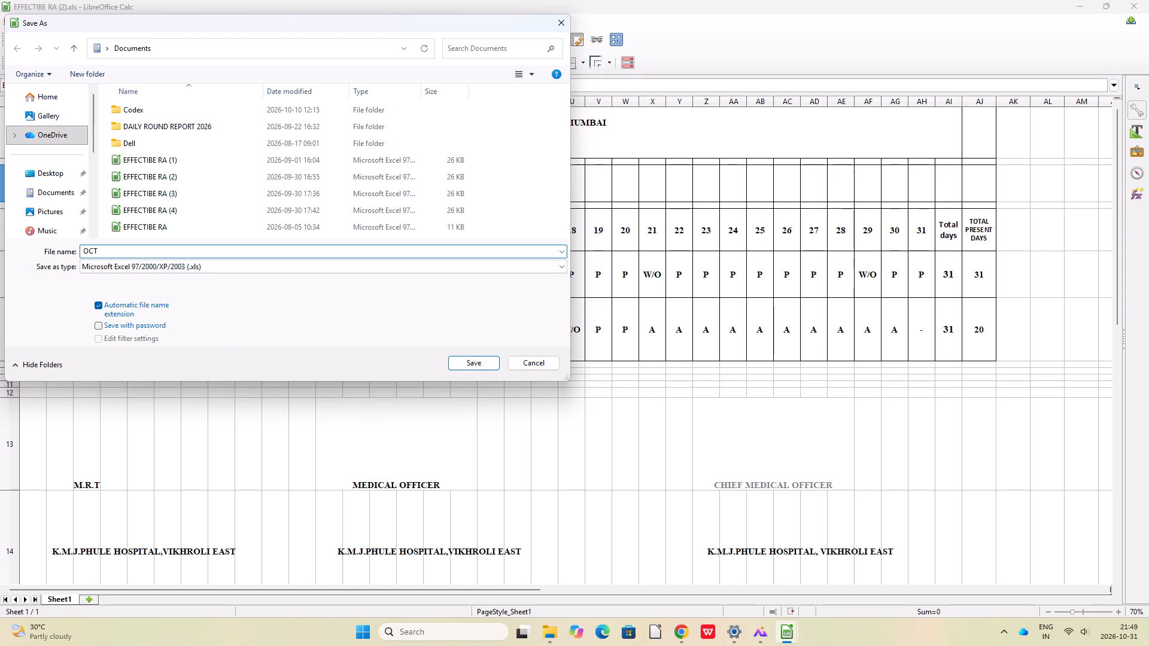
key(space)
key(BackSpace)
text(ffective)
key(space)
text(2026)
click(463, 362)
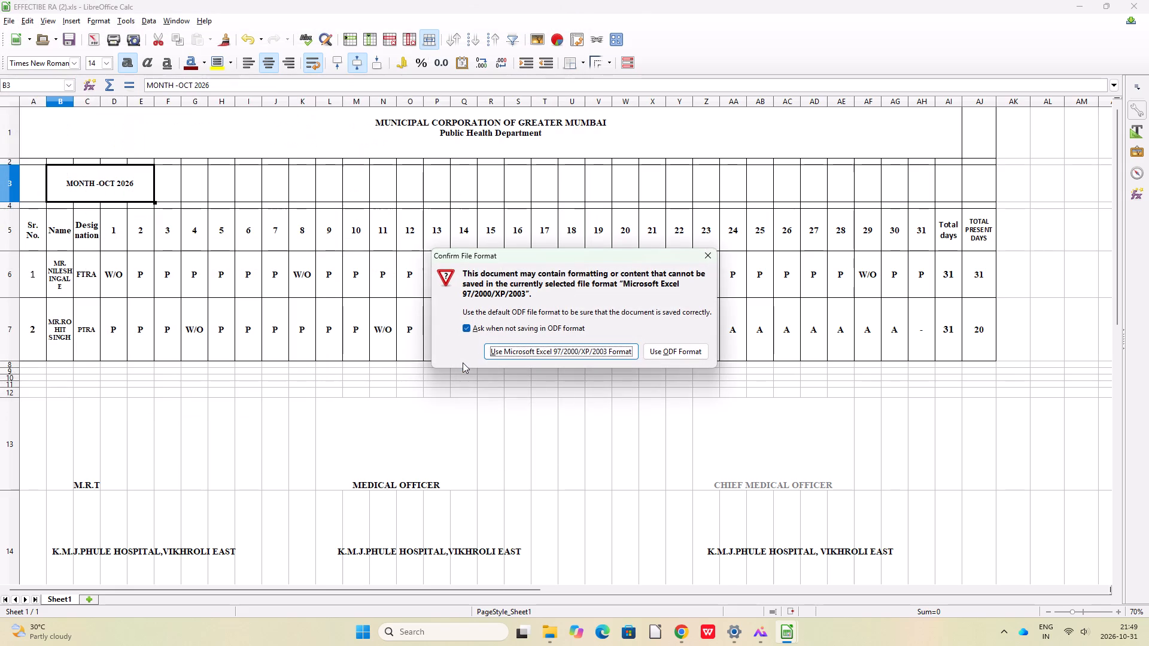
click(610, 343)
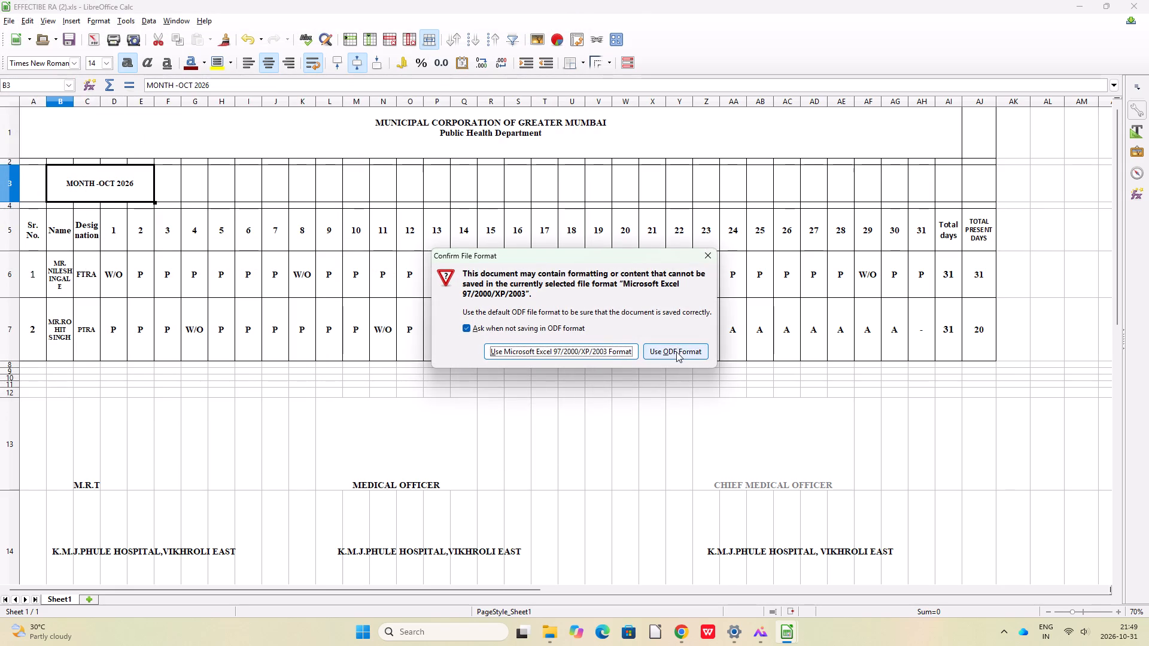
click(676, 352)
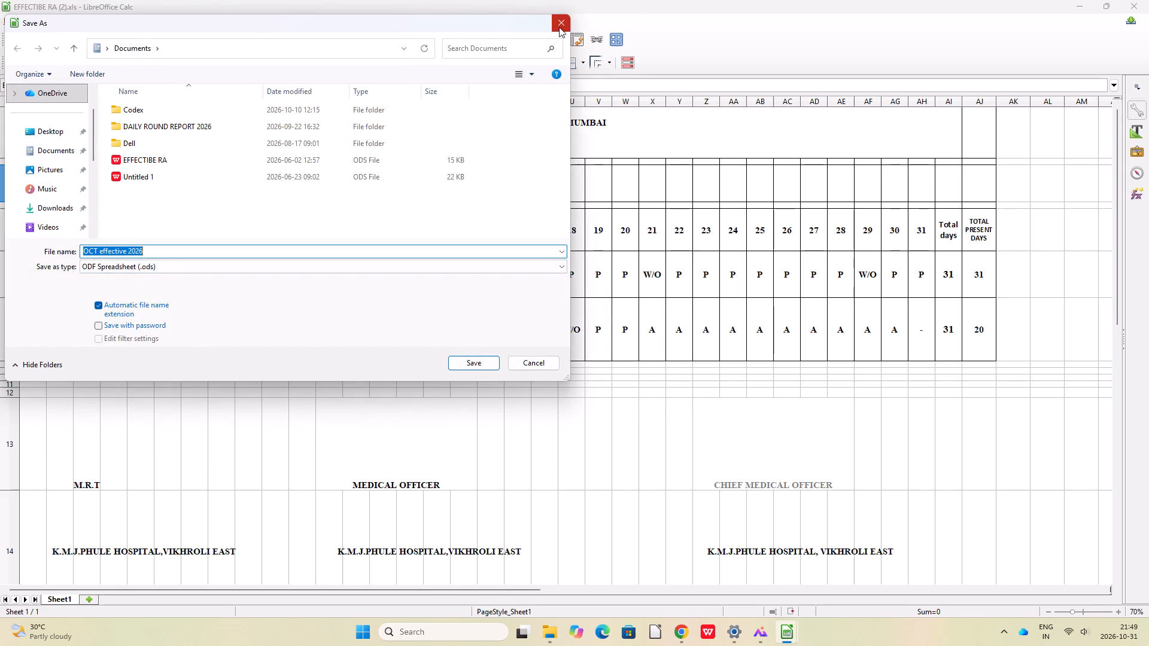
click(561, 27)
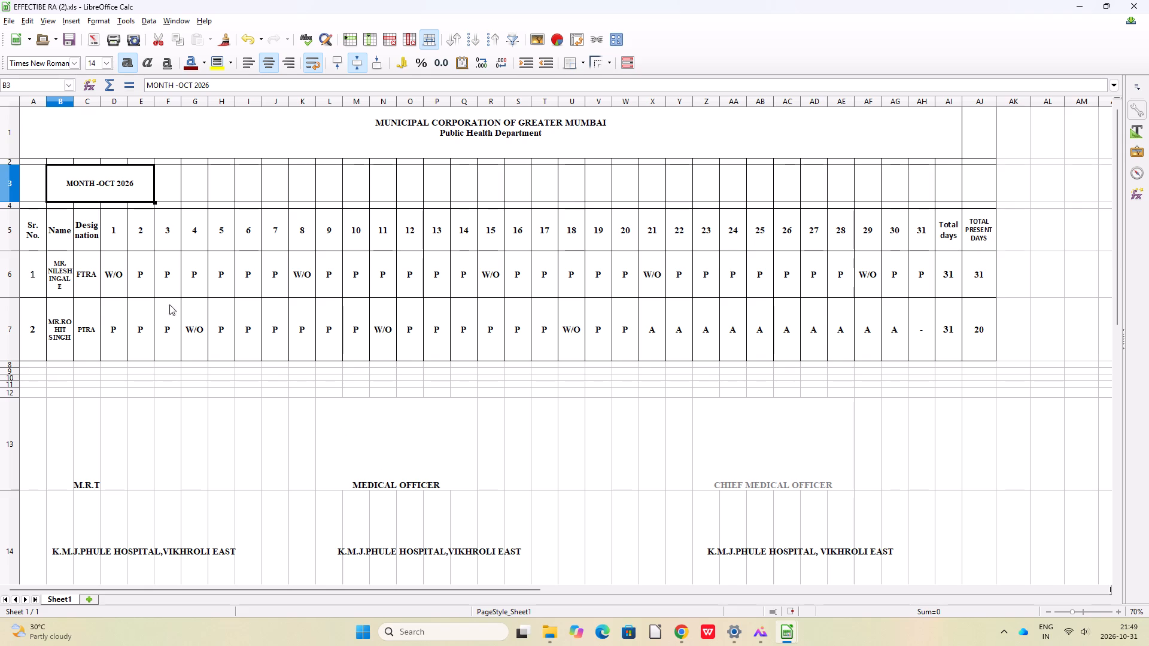
Print one copy of all pages of the selected attendance sheet on the KMJ-RAOPD-P73 (M1170 Series) printer.
scroll(238, 297, up, 1)
key(ctrl+p)
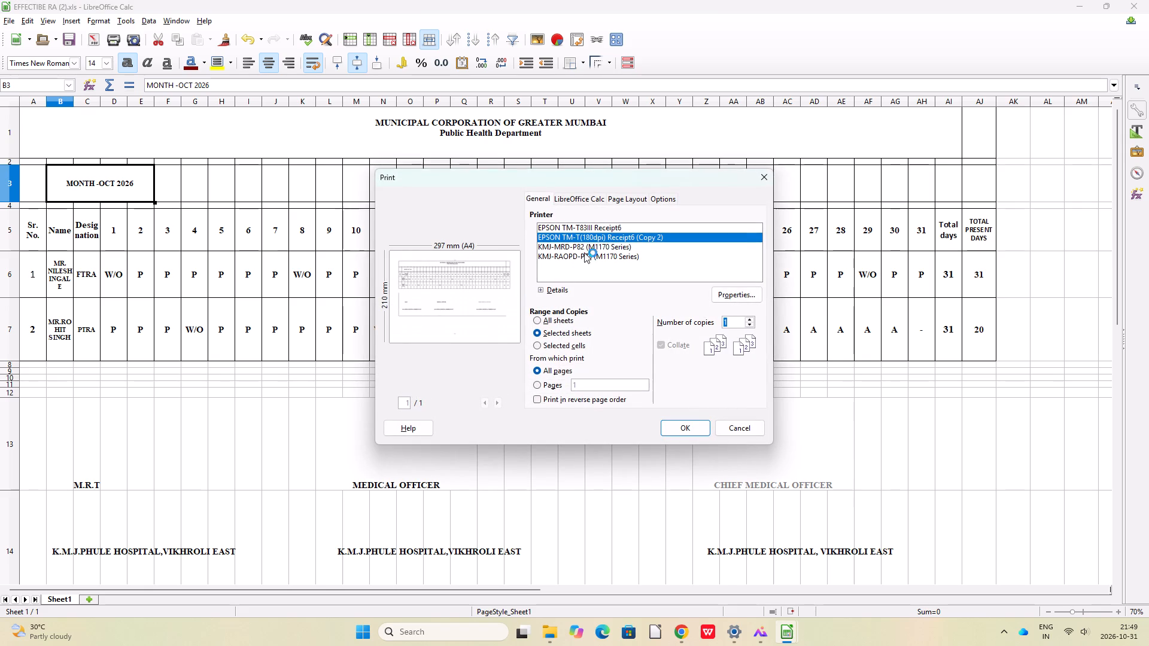
click(592, 254)
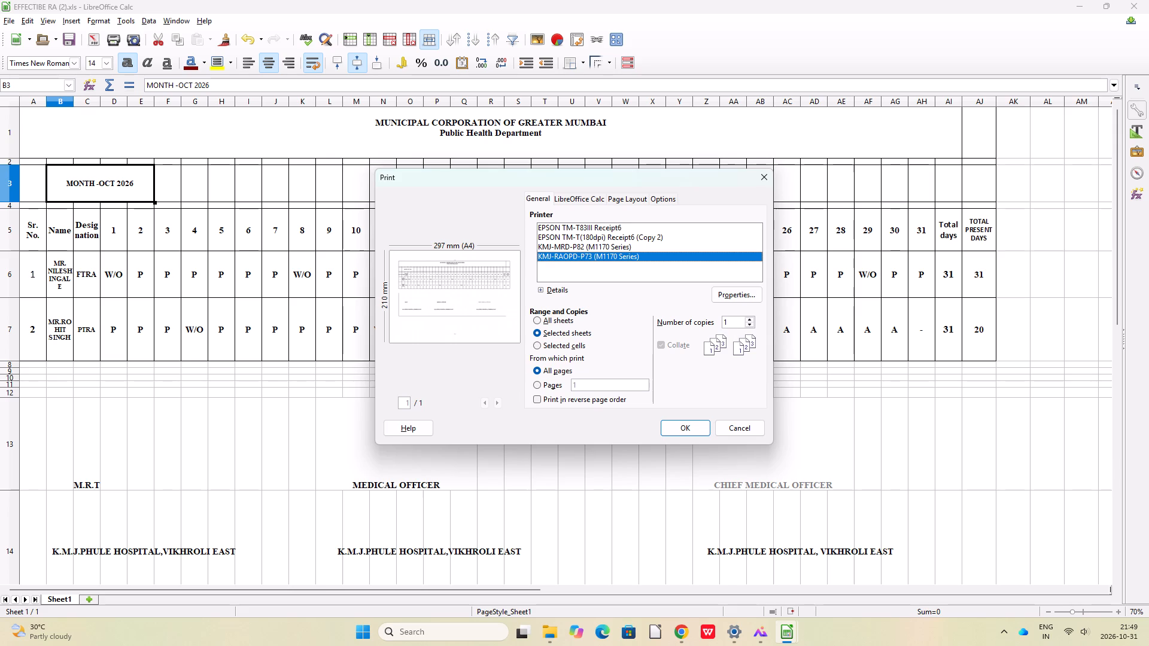
click(733, 327)
click(737, 322)
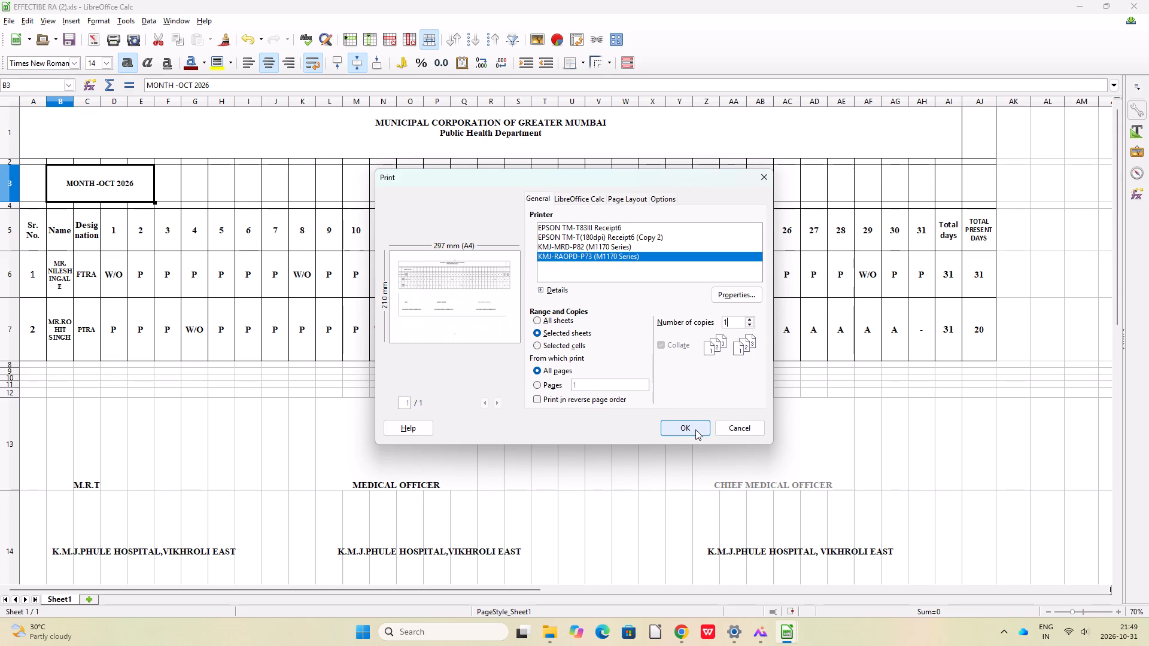
click(695, 429)
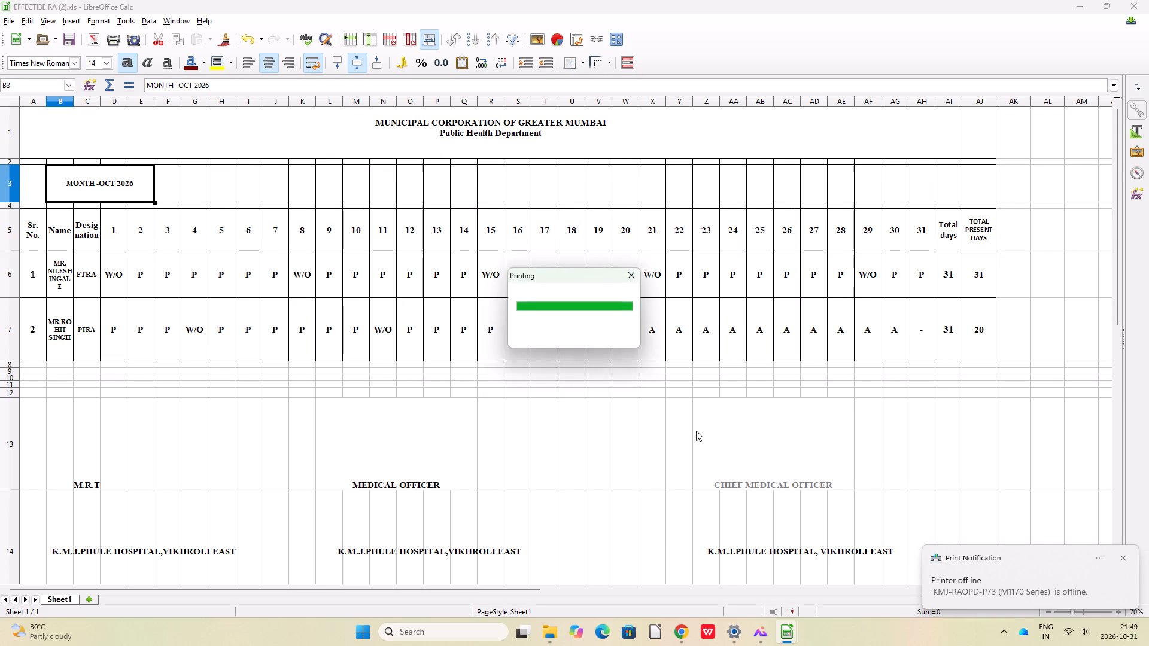
Check the offline printer's queue for the EFFECTIBE RA (2) print job and close the queue.
click(1044, 592)
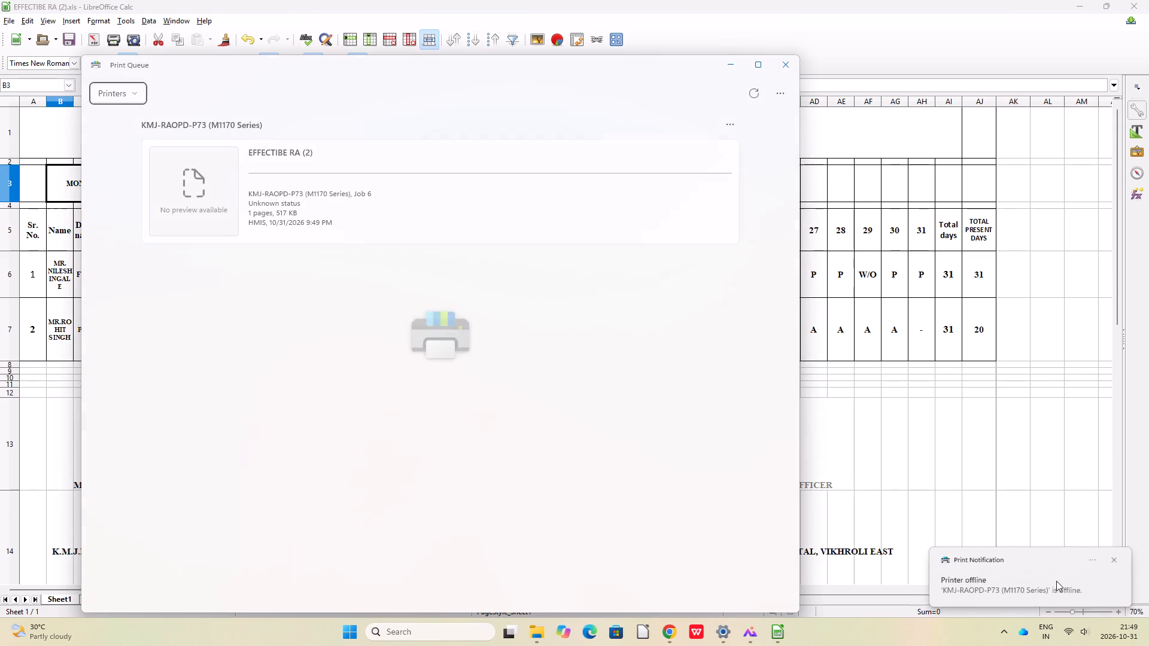
click(315, 167)
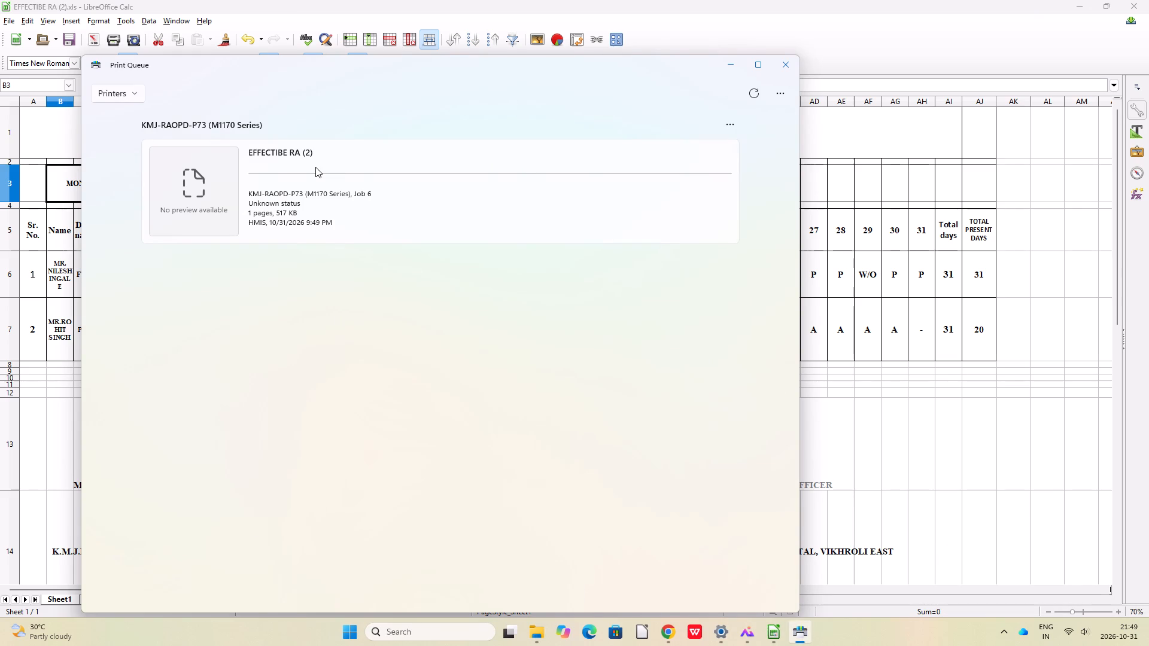
click(311, 184)
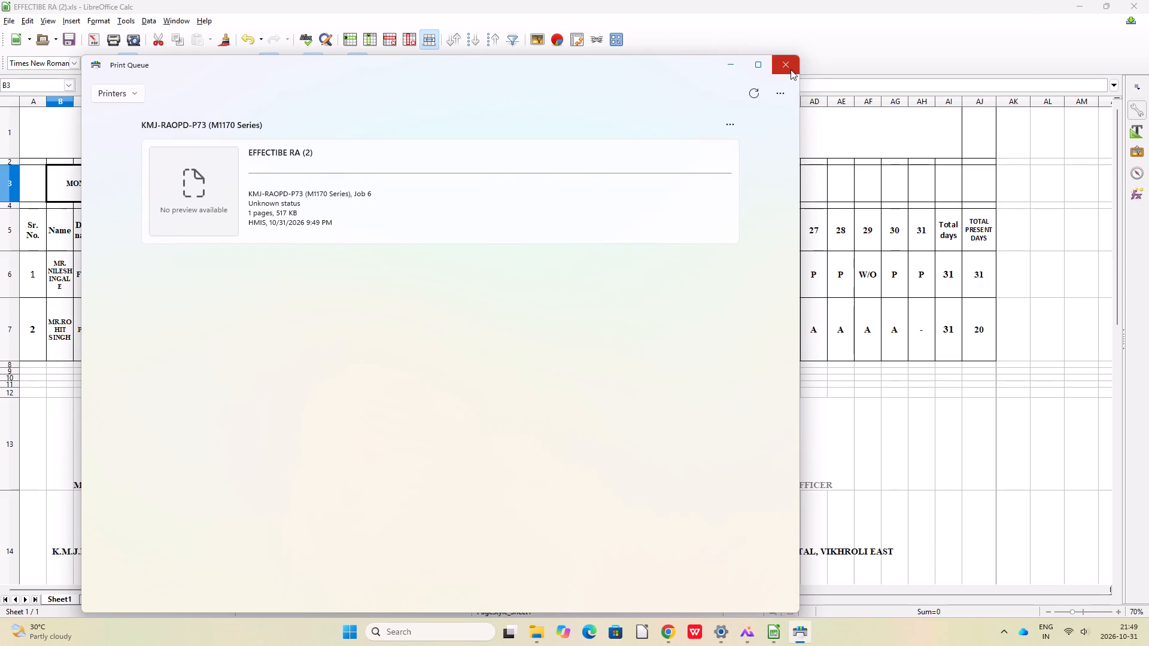
click(791, 69)
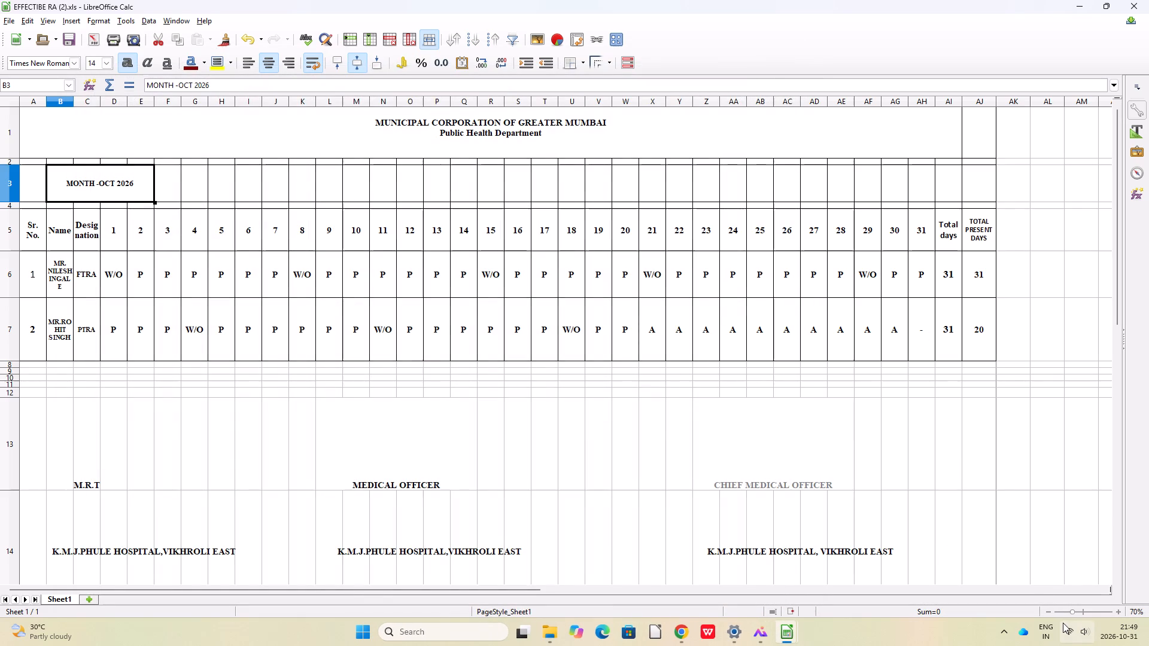
Switch the computer's Wi-Fi connection from Phule Hospital_5G to the Peripheral KMJ Phule network.
click(1079, 630)
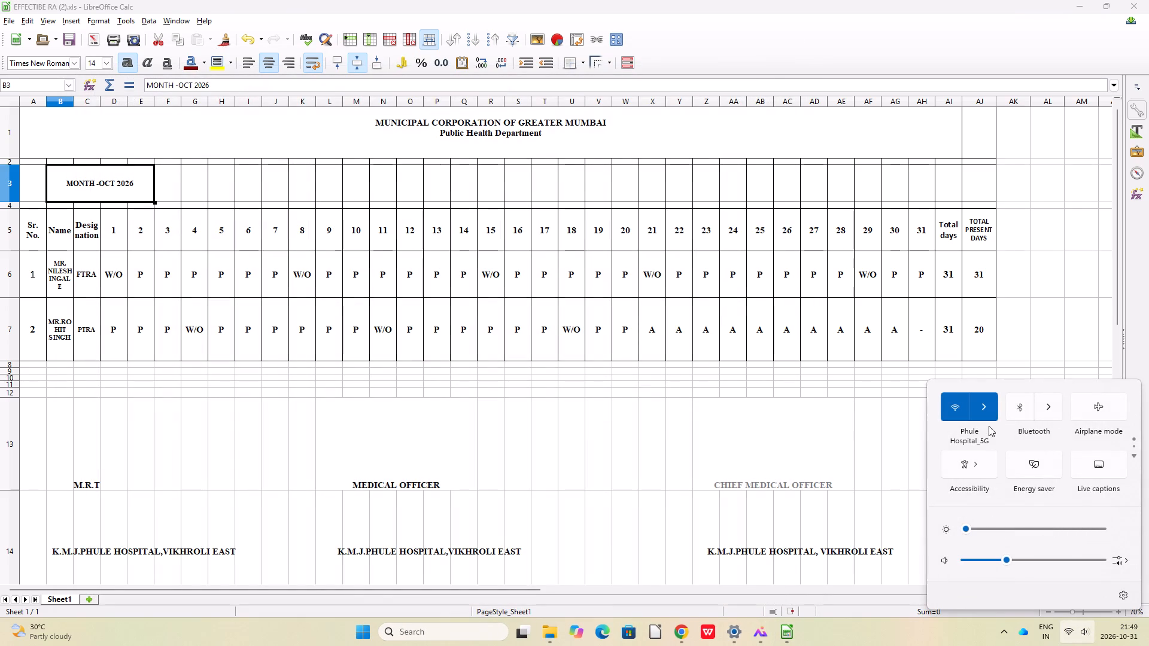
click(987, 410)
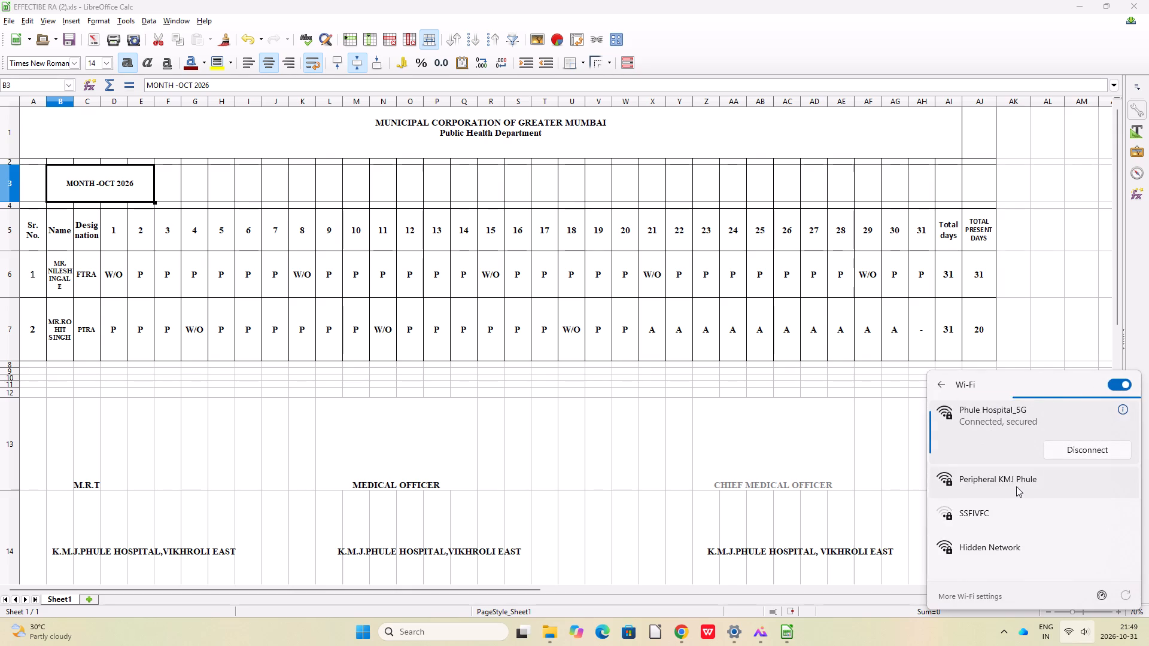
click(1016, 486)
click(1063, 499)
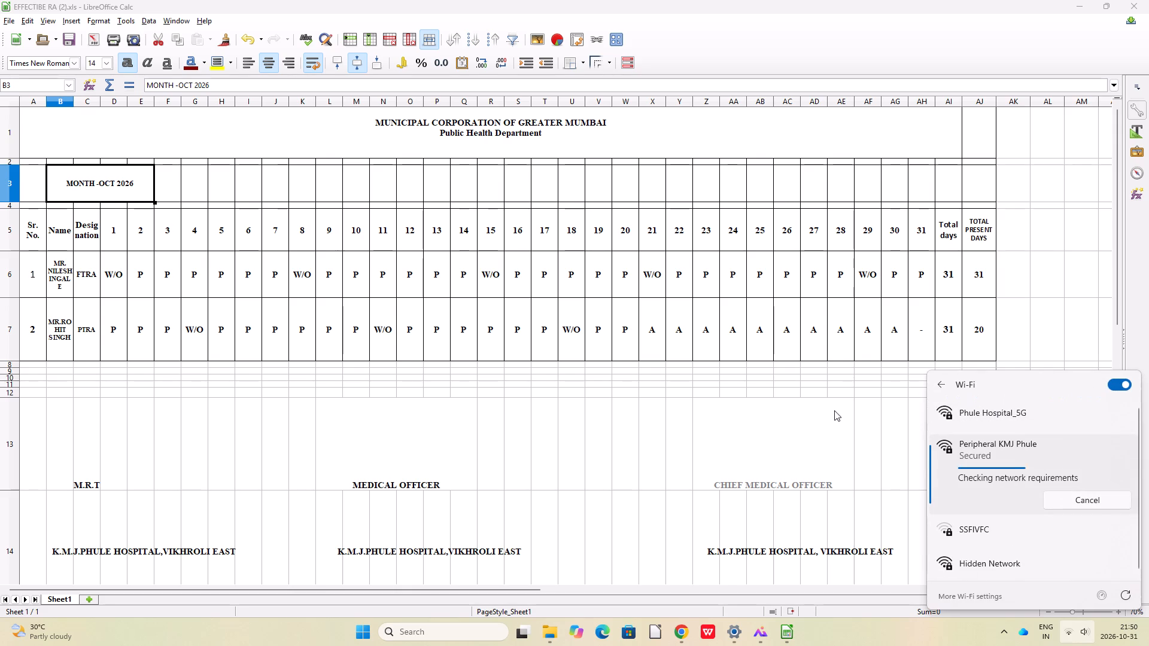
click(873, 426)
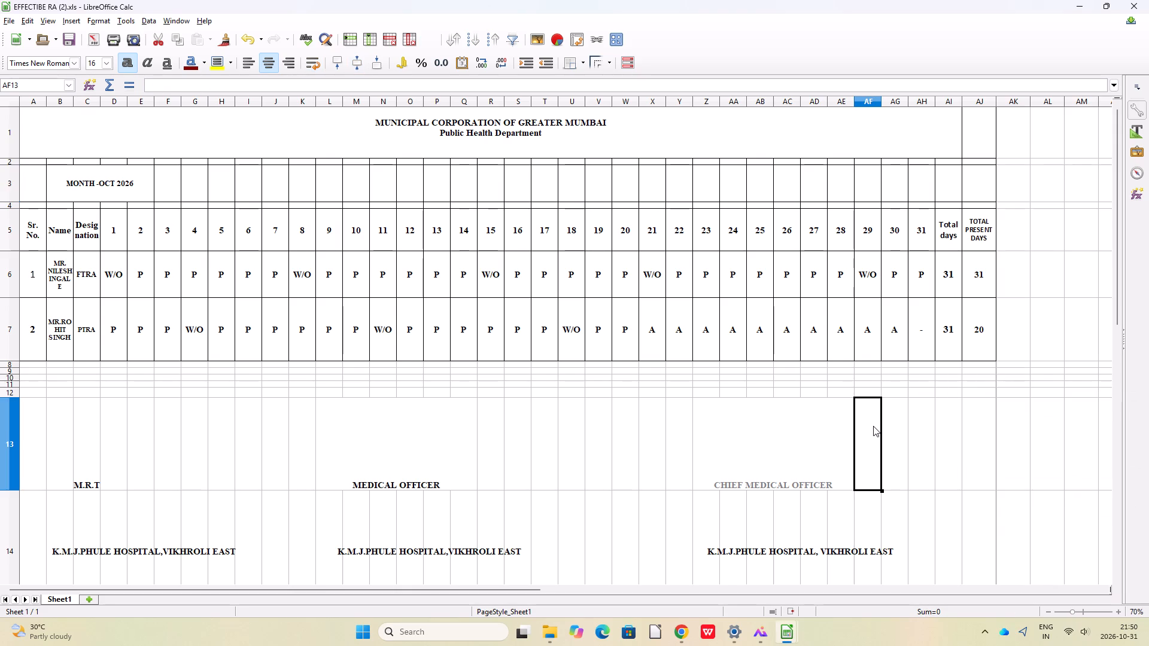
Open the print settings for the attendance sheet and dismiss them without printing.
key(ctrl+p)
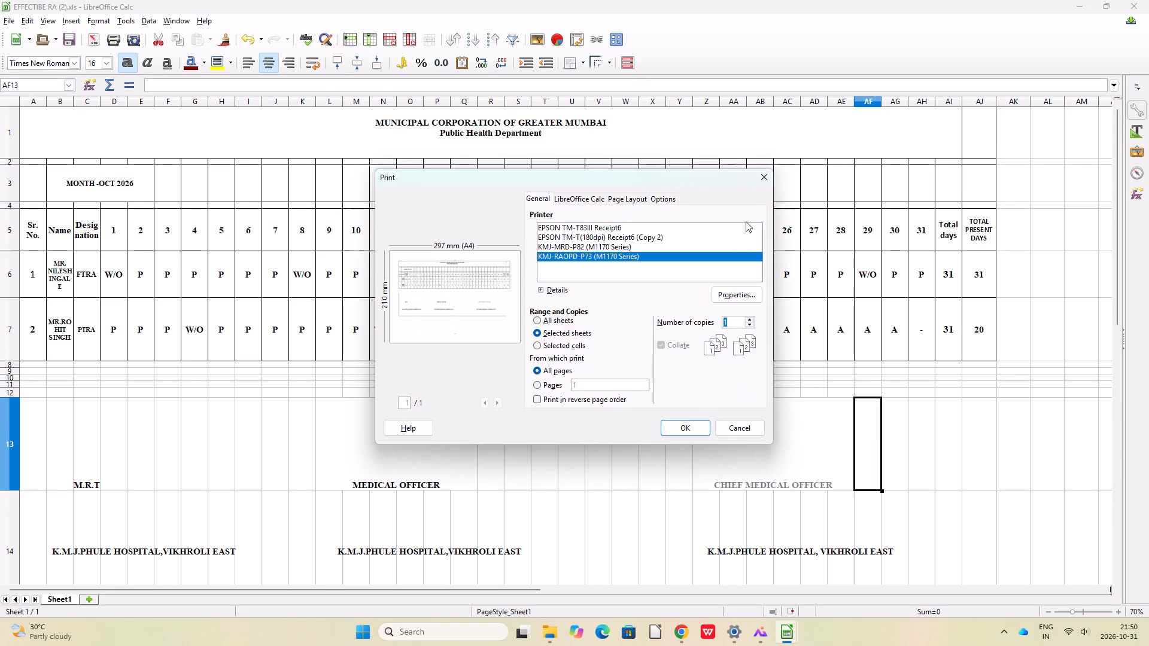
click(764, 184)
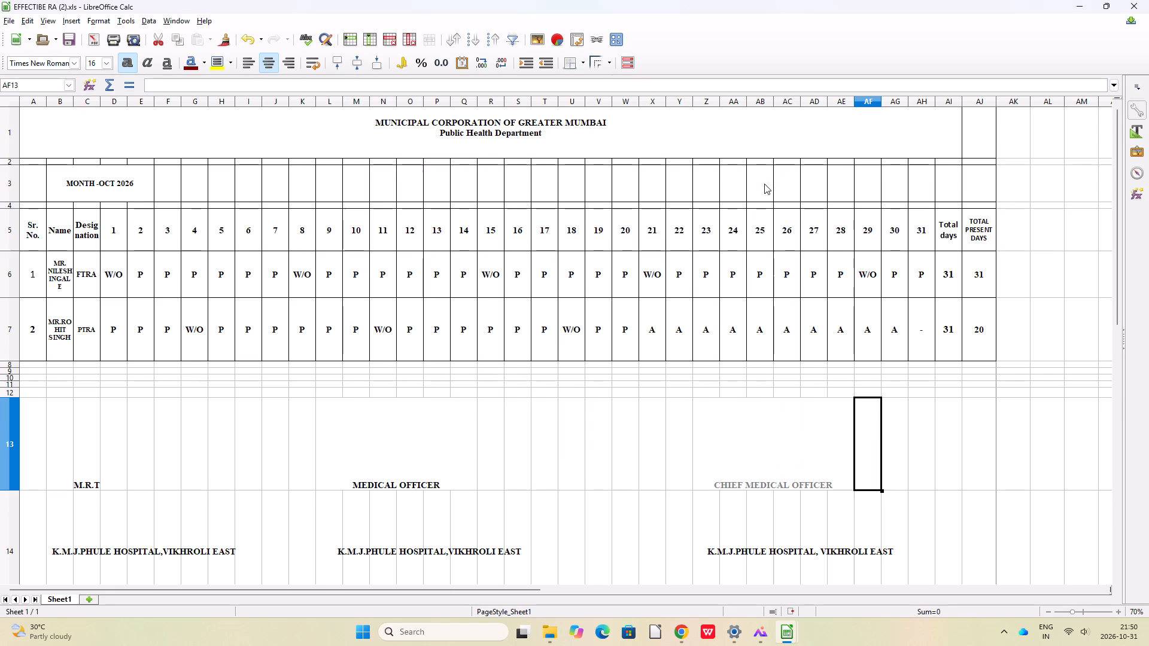
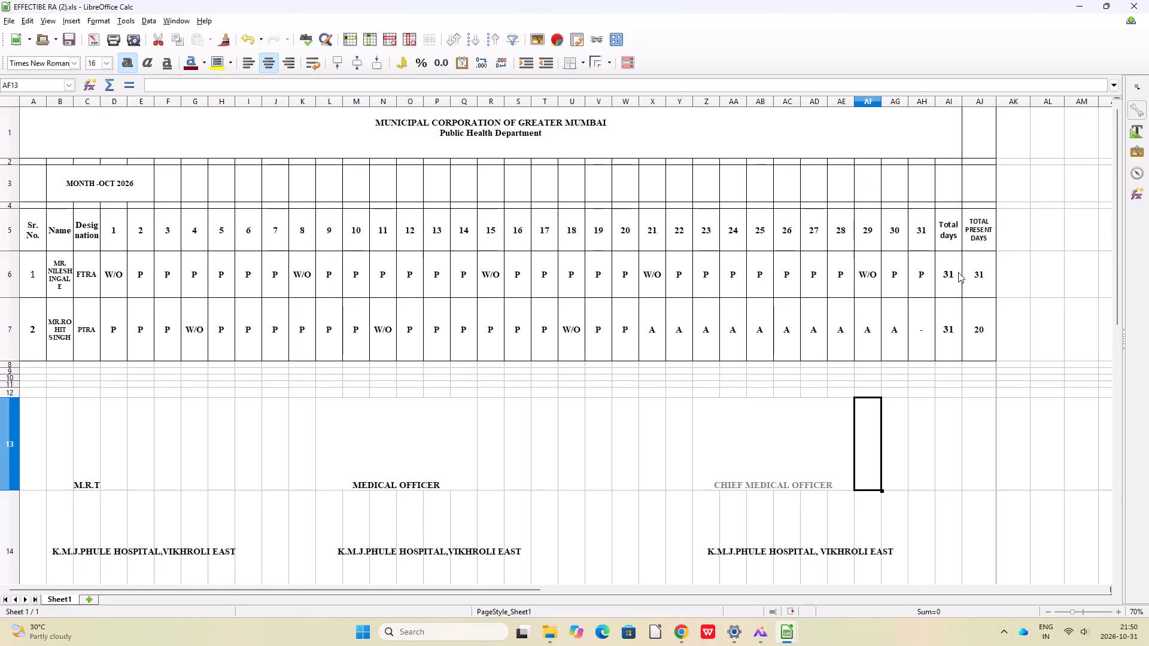
Mark the PTRA employee absent on day 31 by entering A in that day's cell.
click(925, 331)
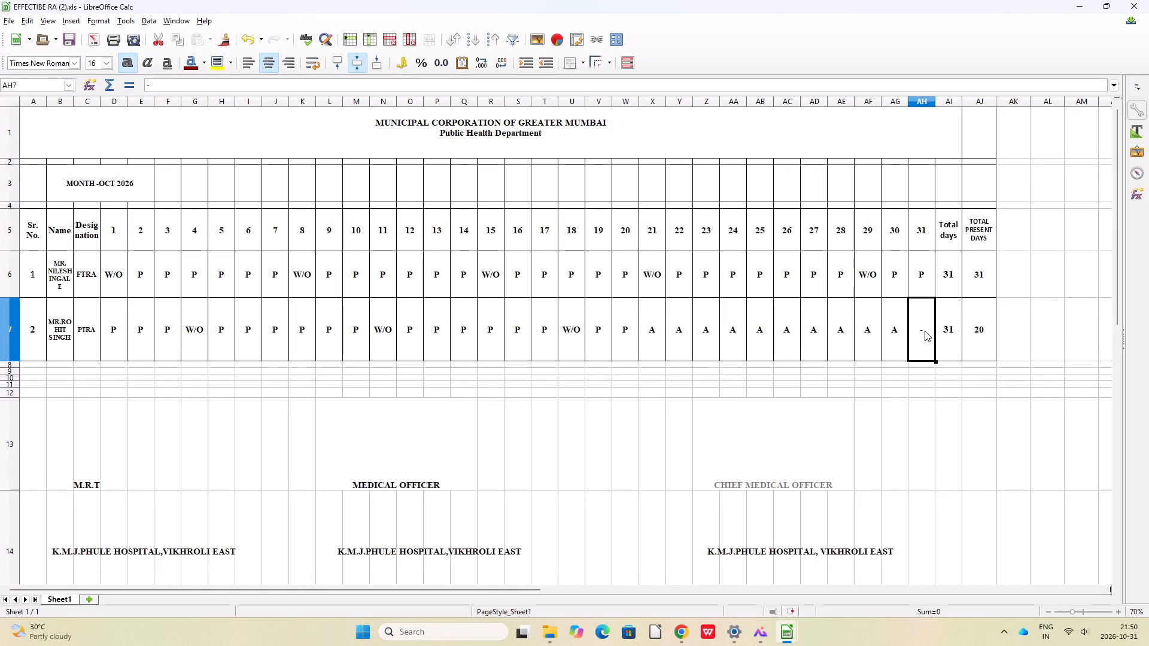
key(a)
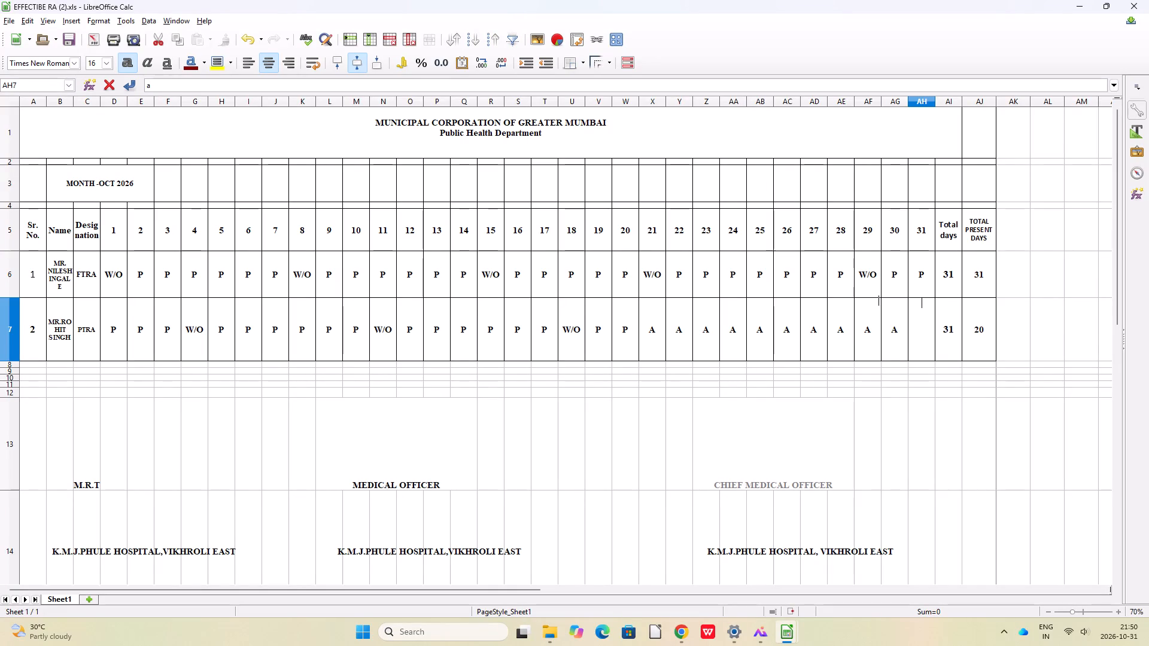
click(928, 344)
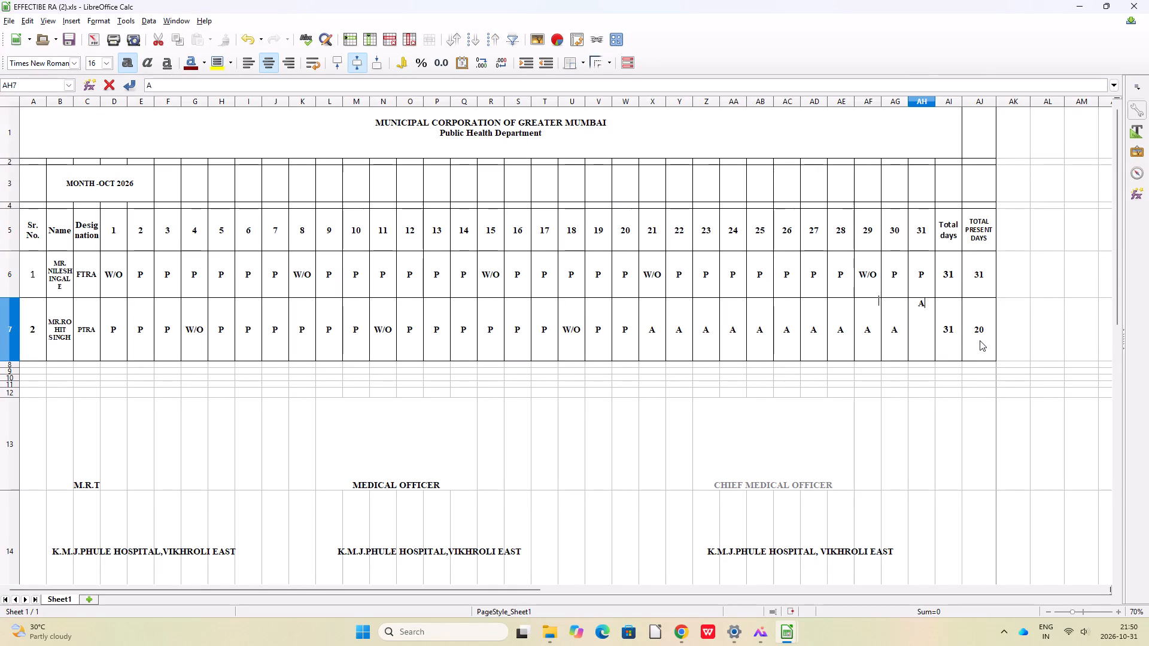
click(981, 340)
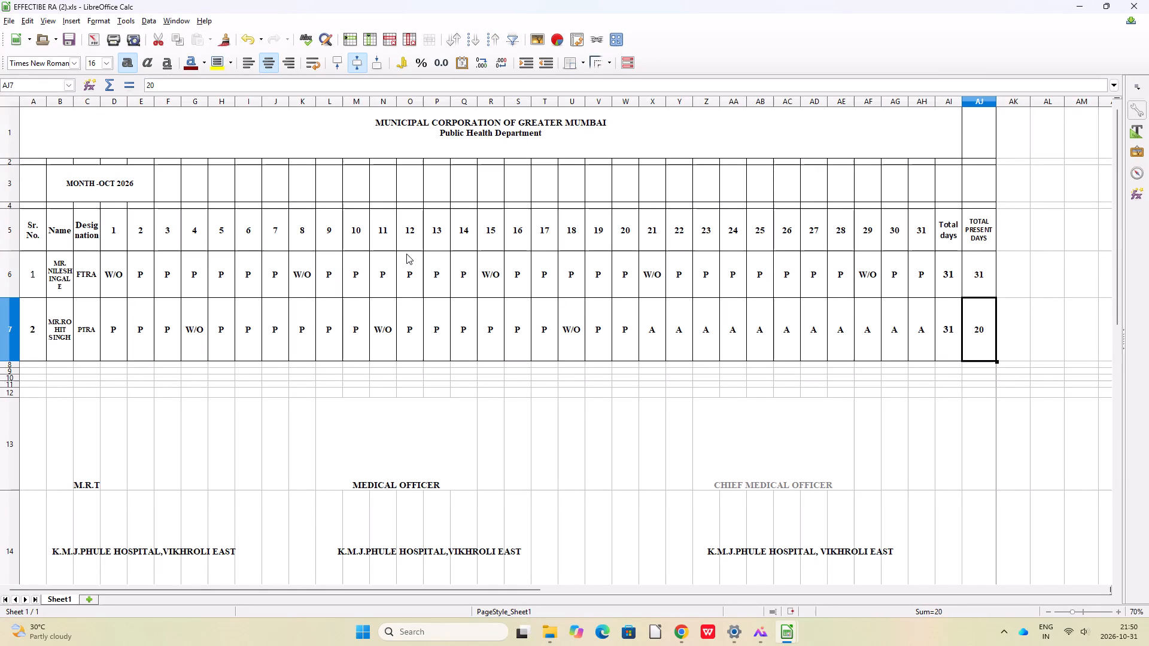
Print two collated copies of all pages of the selected attendance sheet on the KMJ-RAOPD-P73 (M1170 Series) printer.
key(ctrl+p)
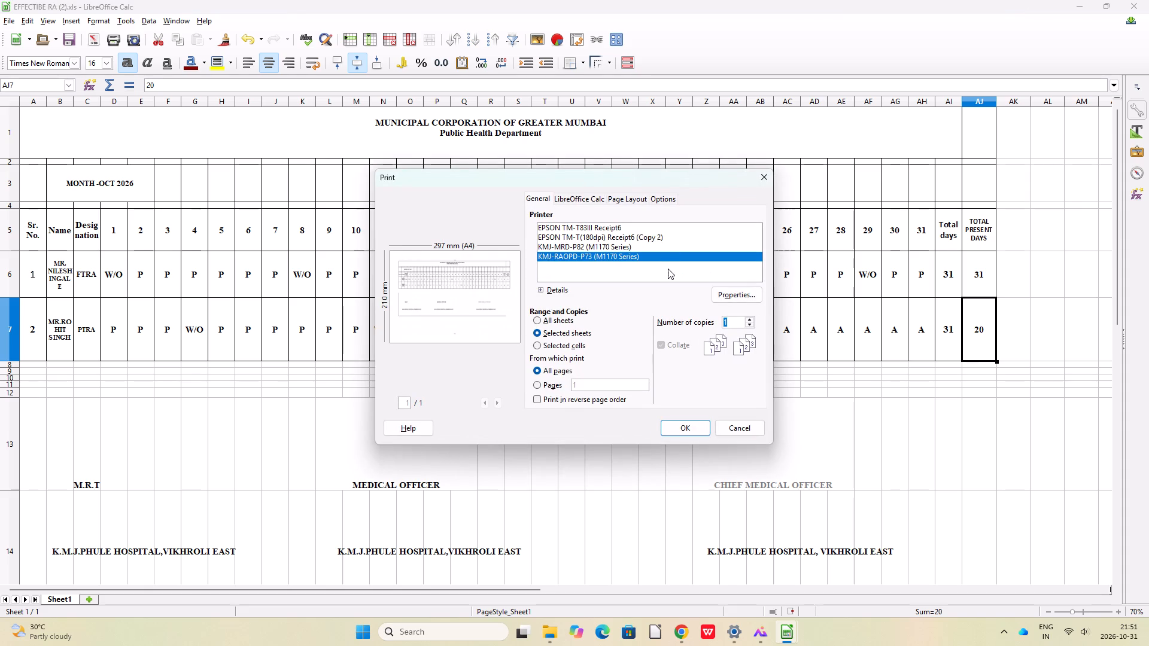
click(736, 322)
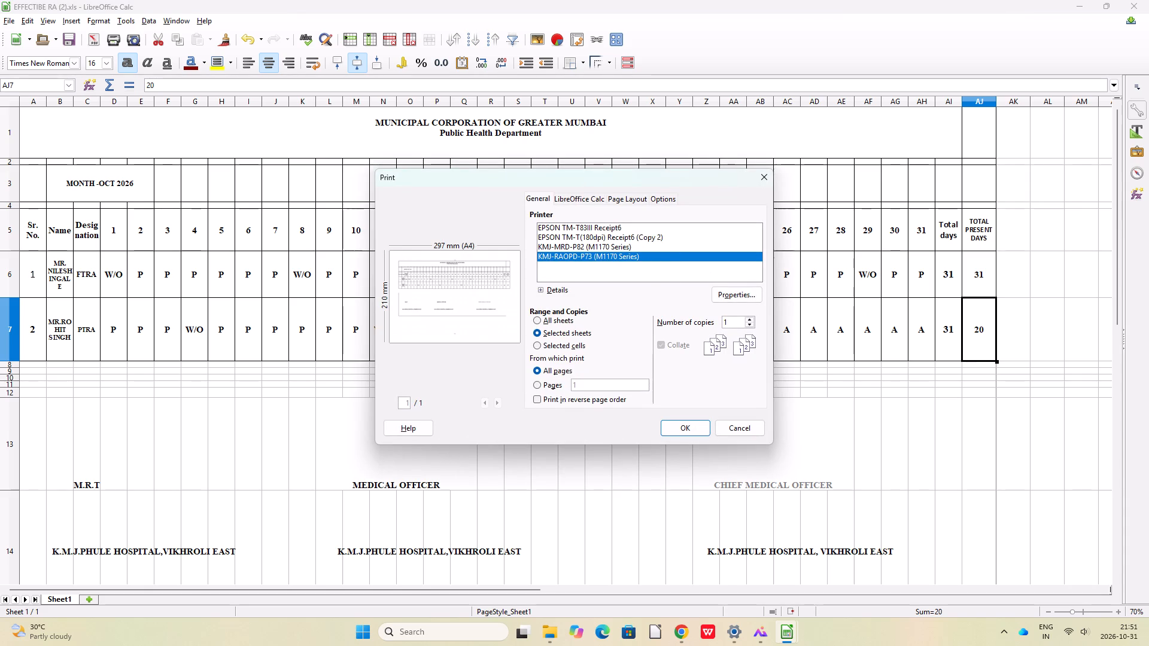
click(750, 321)
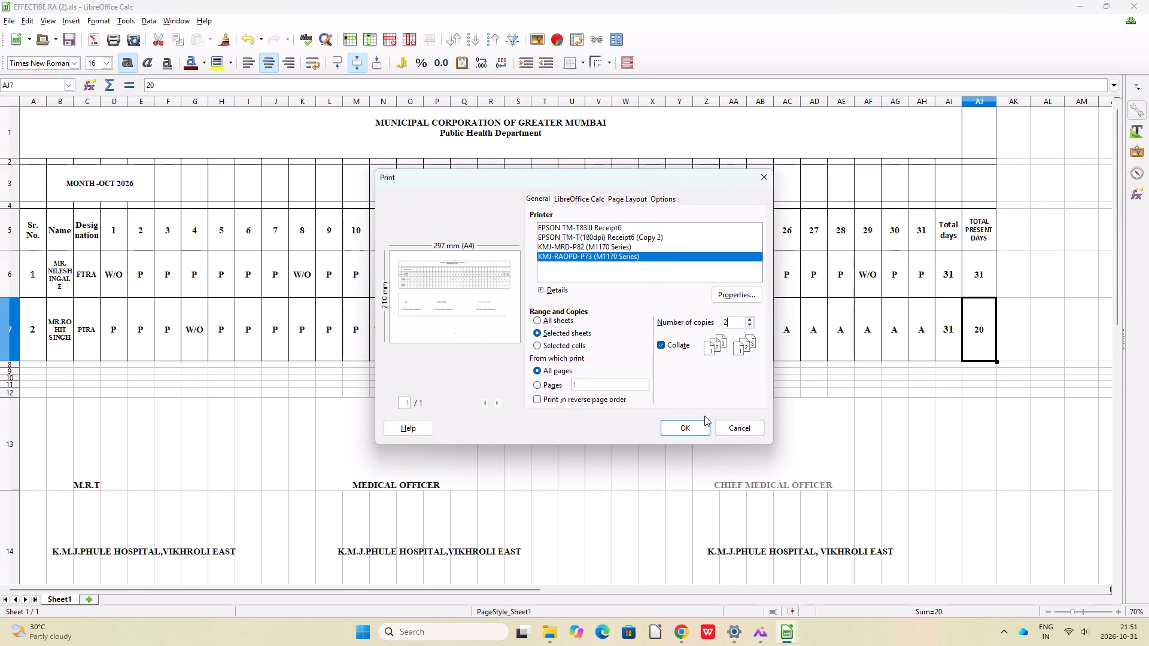
click(698, 423)
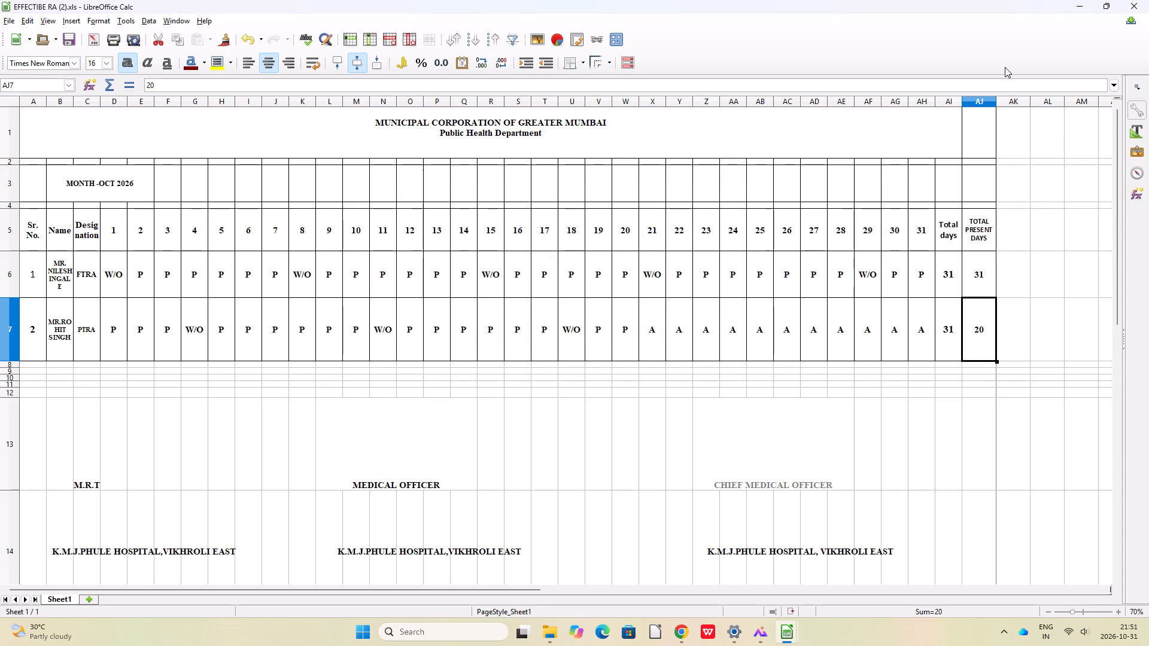
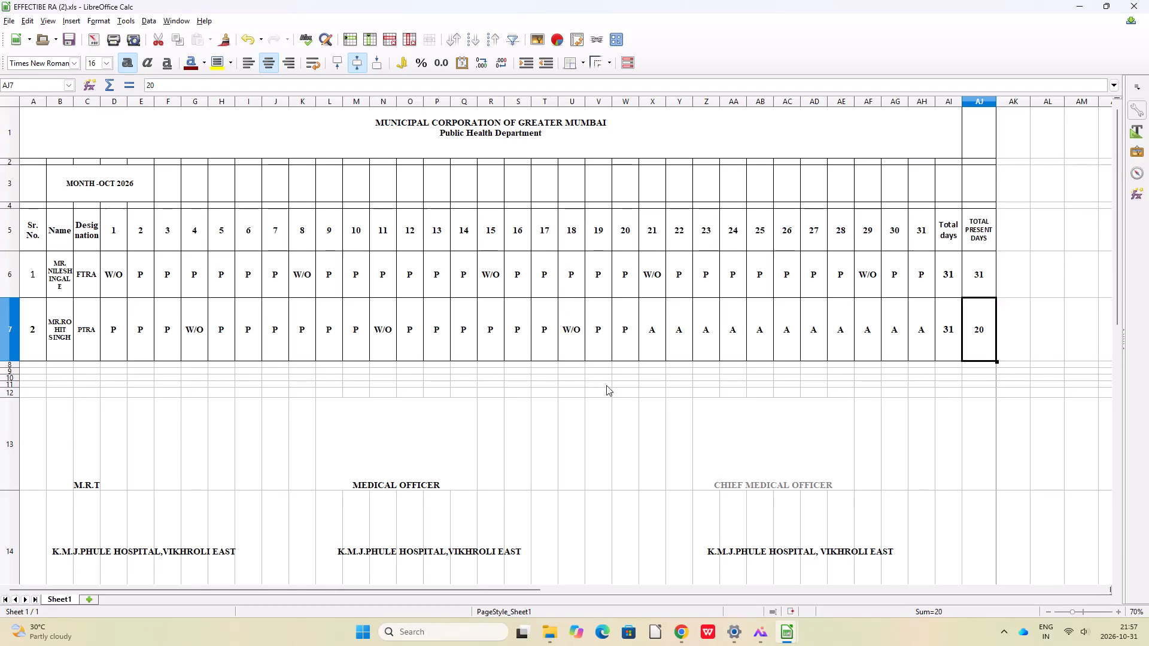
Close the EFFECTIBE RA (2) attendance workbook without saving its changes, and close the EFFECTIBE RA (1) workbook as well.
click(1148, 0)
click(607, 343)
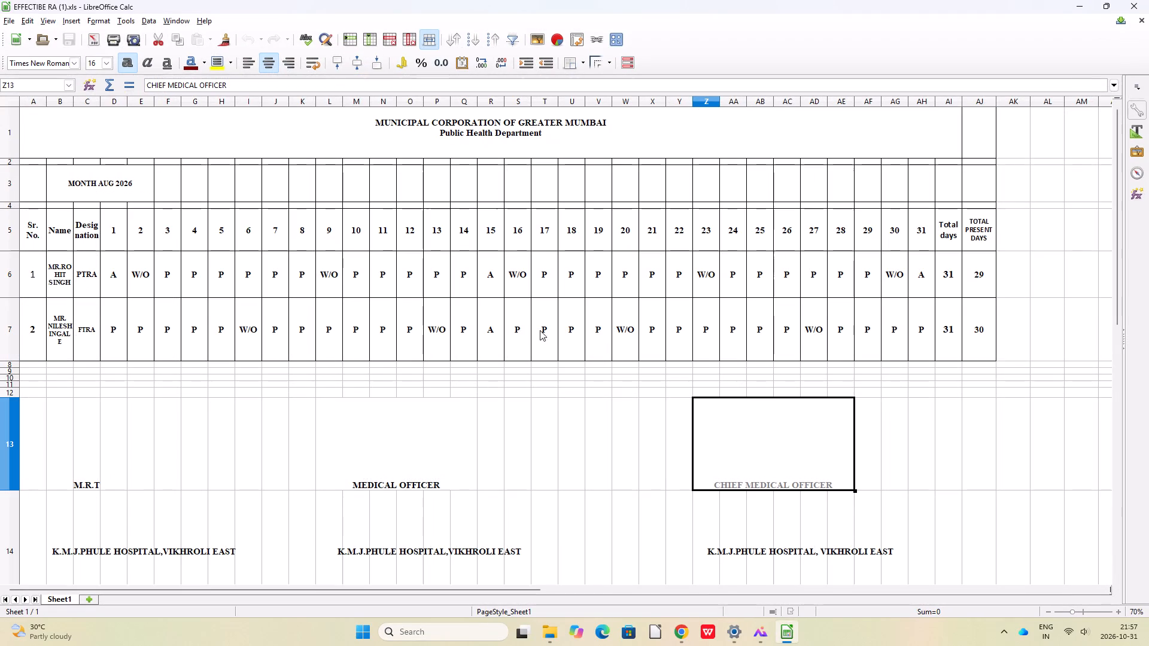
click(1148, 0)
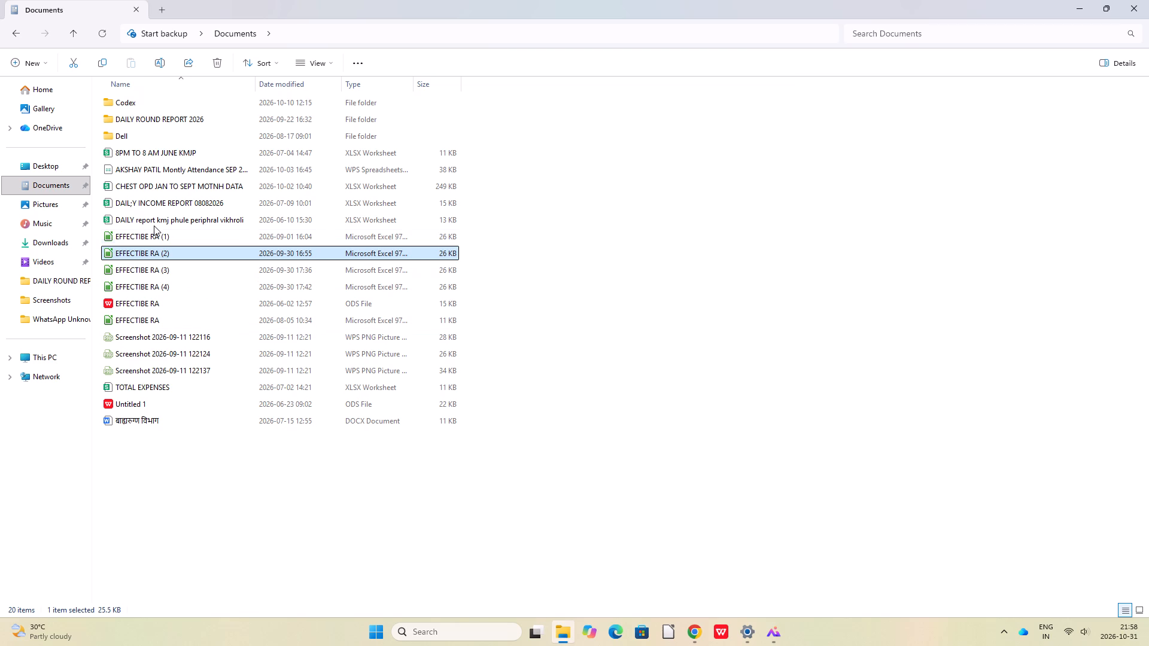
Look through the files in the Documents, Downloads, Desktop, Pictures and Home locations, and close the file browser window.
scroll(154, 225, up, 3)
scroll(194, 277, up, 4)
click(48, 233)
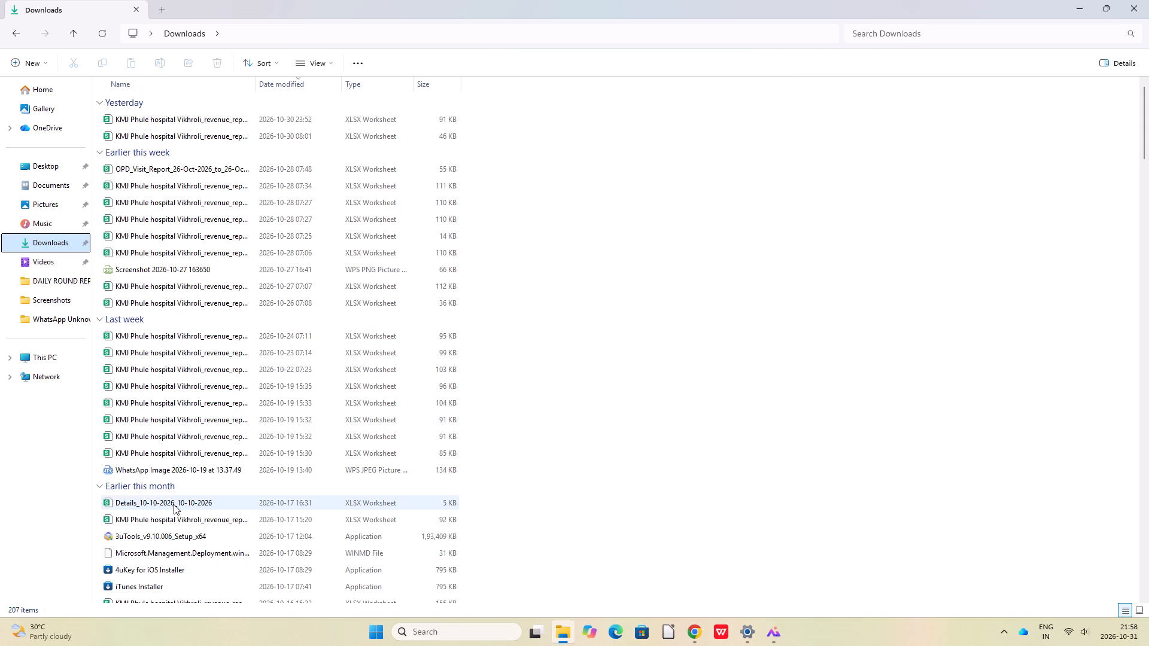
scroll(174, 504, down, 5)
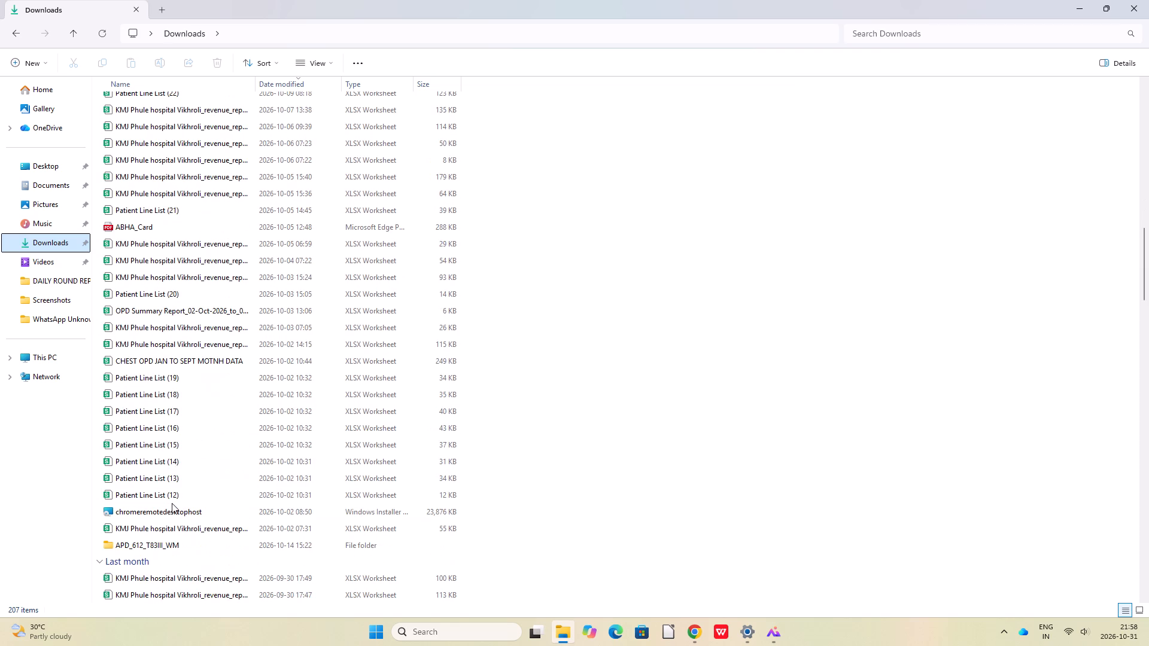
scroll(150, 298, up, 9)
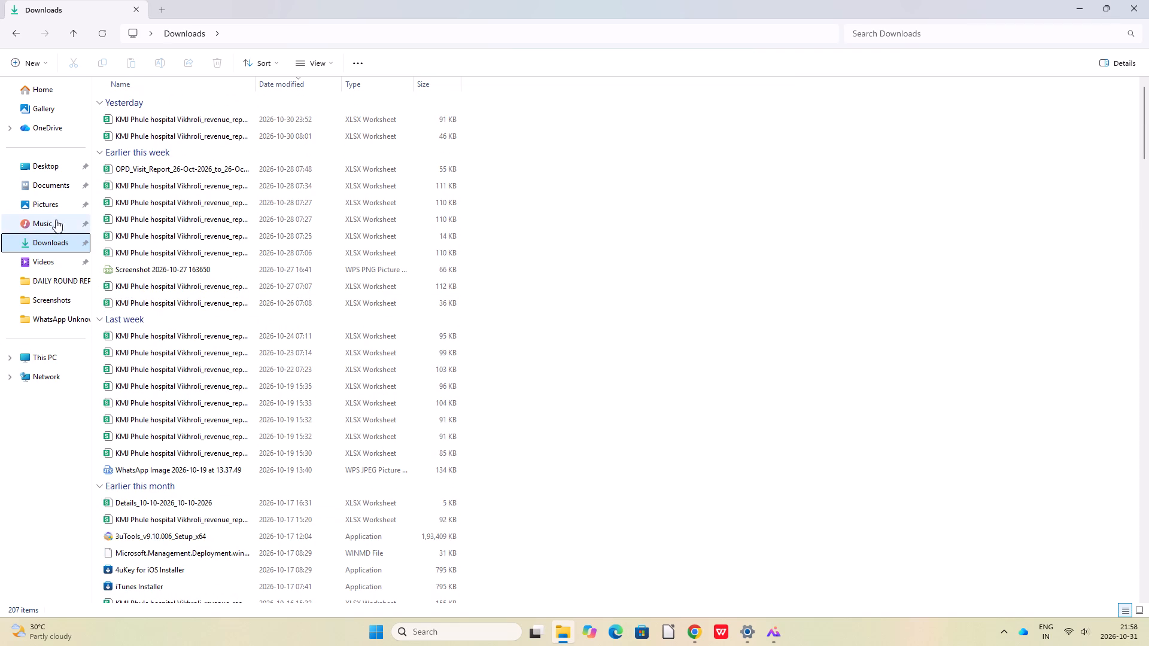
click(68, 166)
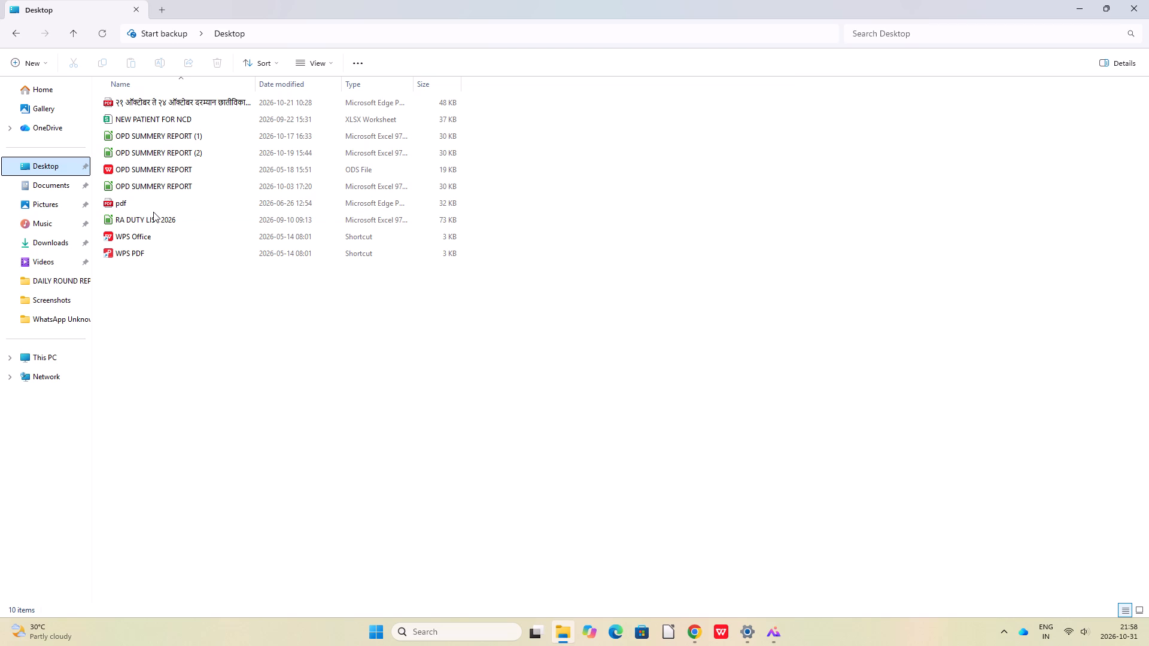
click(70, 190)
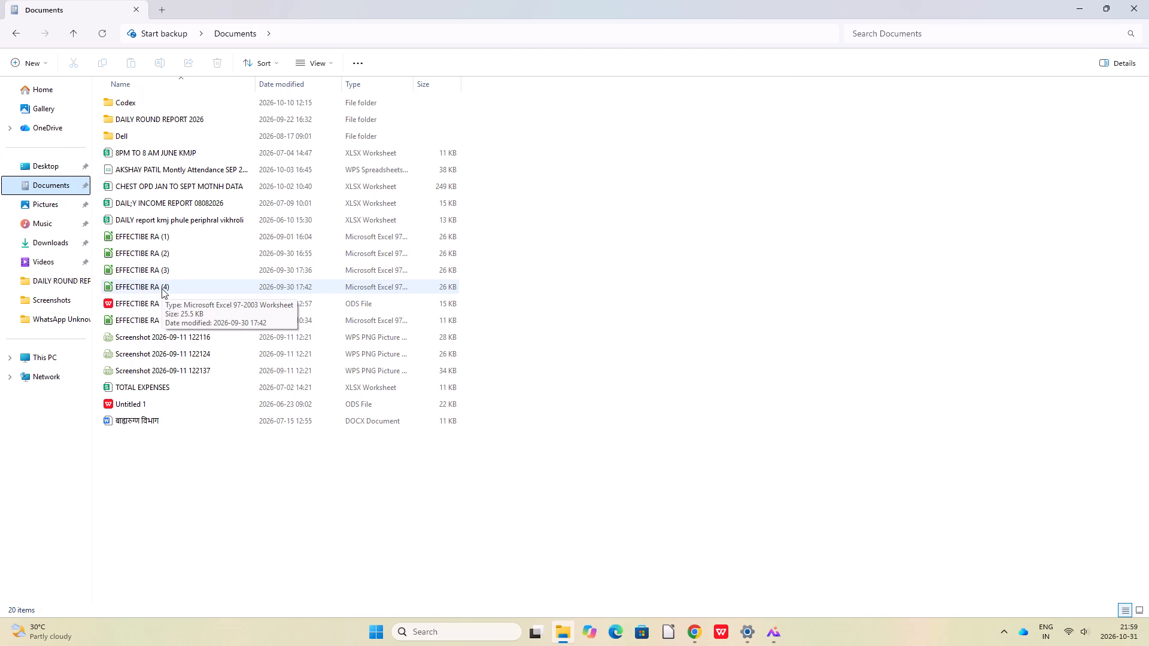
click(258, 171)
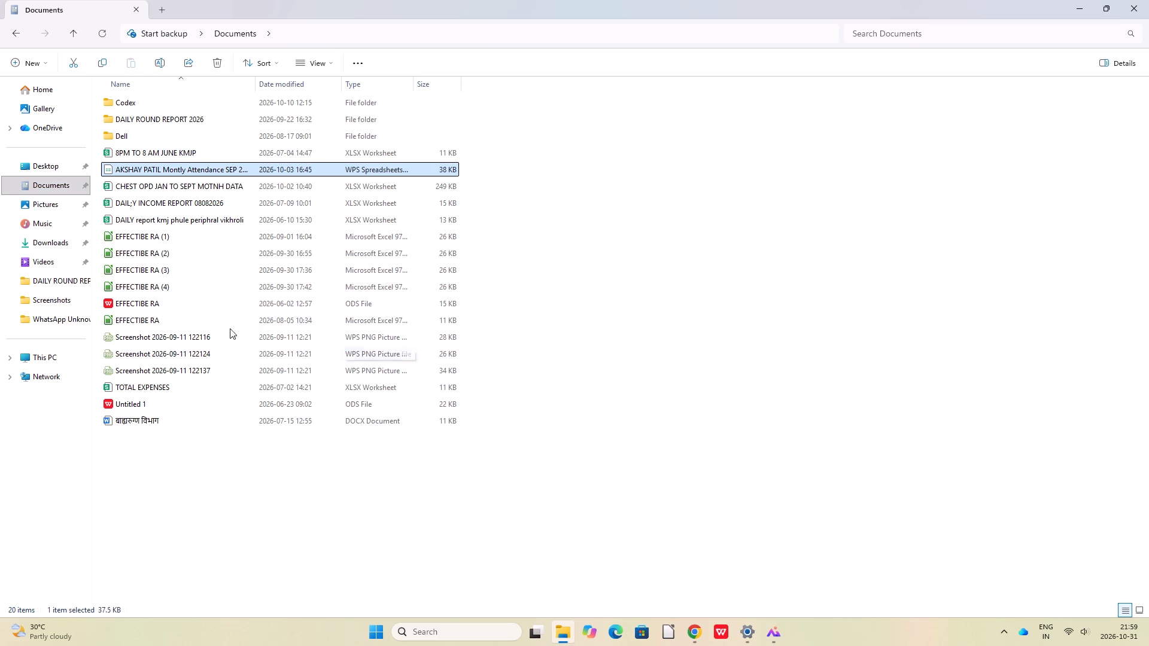
click(24, 202)
click(44, 170)
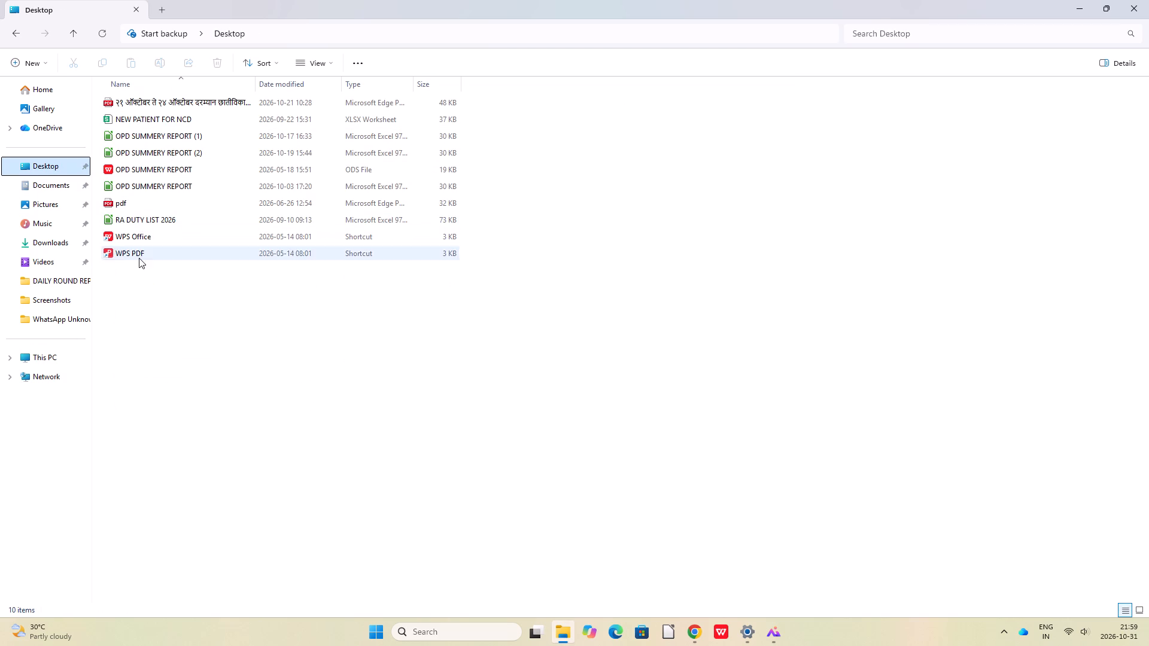
click(50, 98)
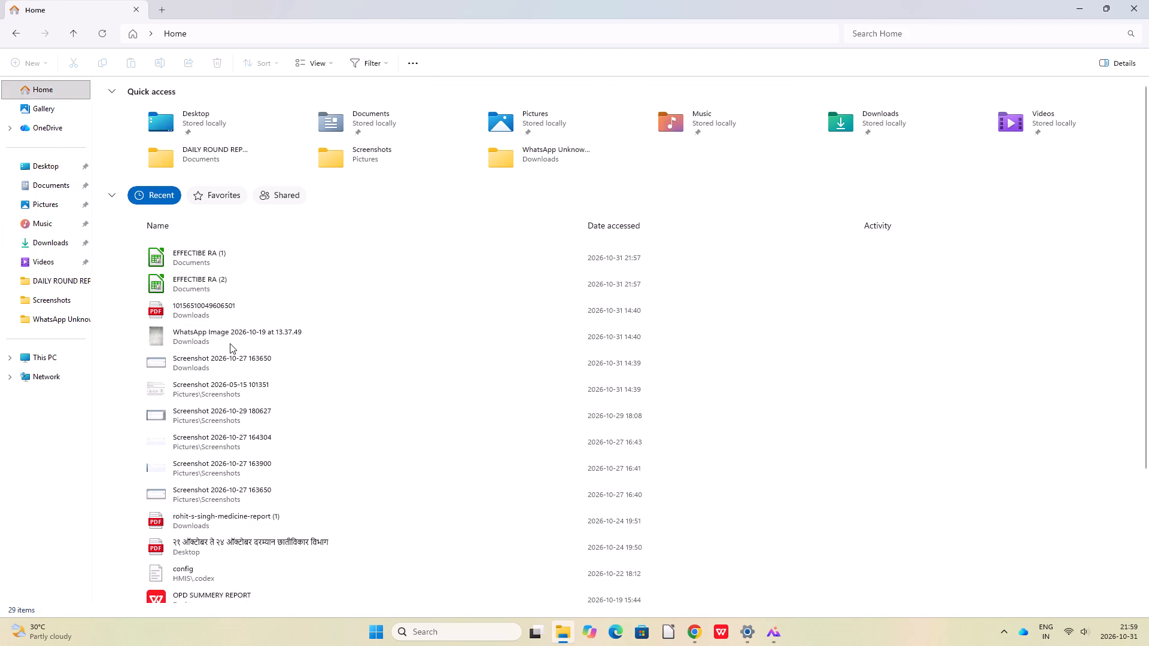
click(341, 123)
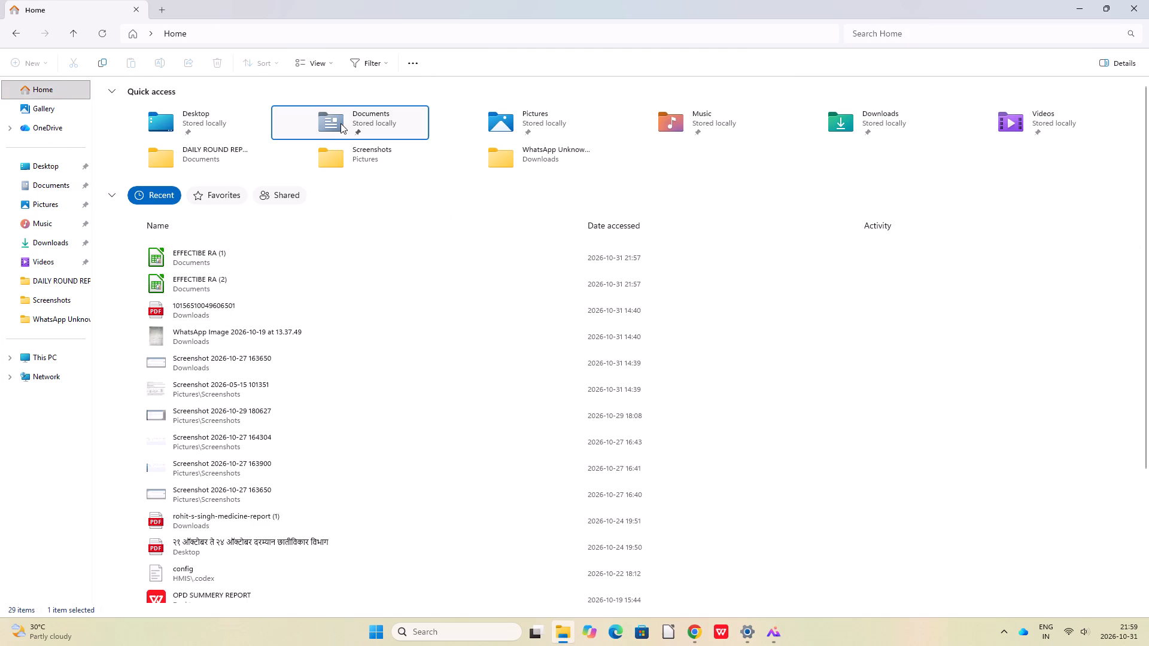
double_click(341, 123)
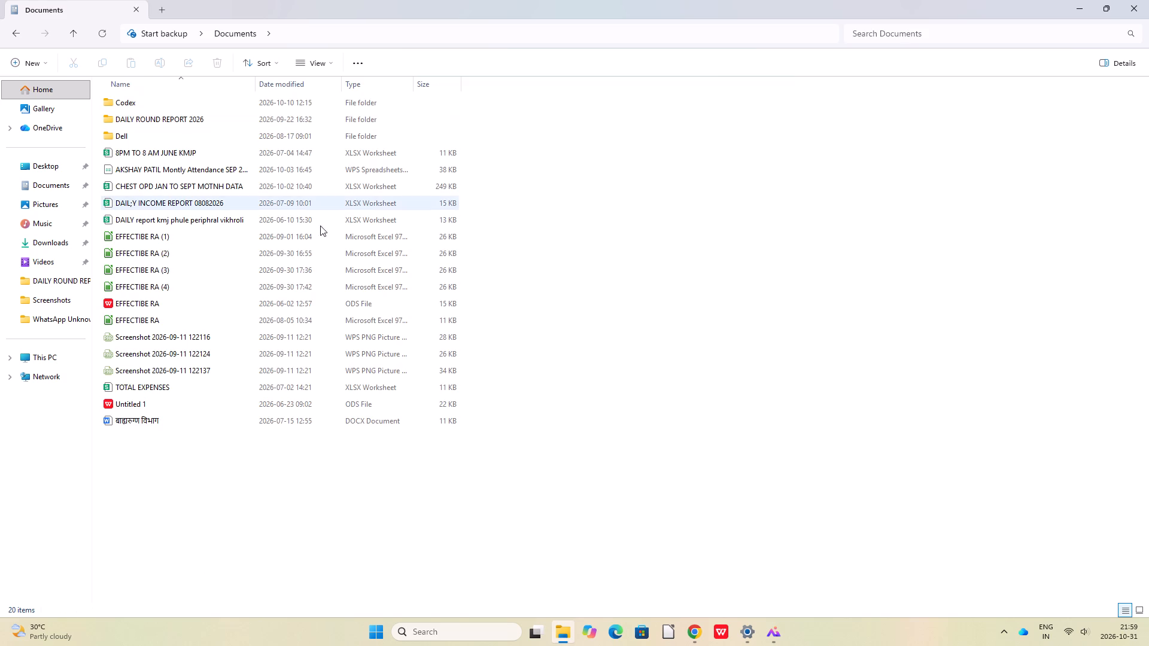
click(1148, 0)
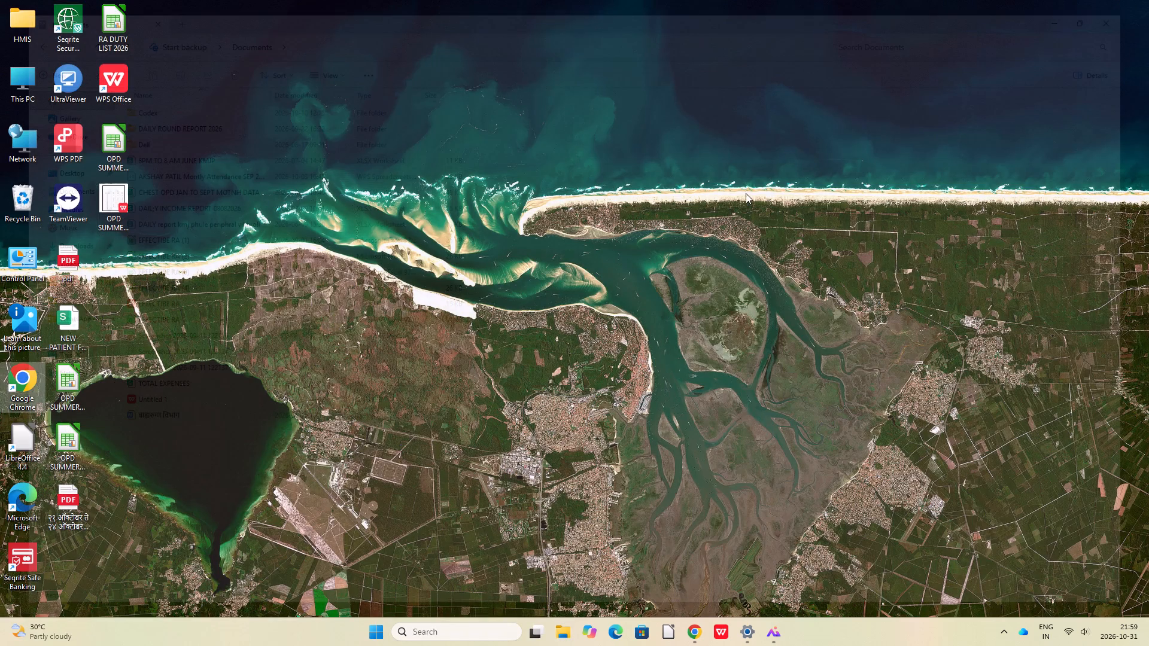